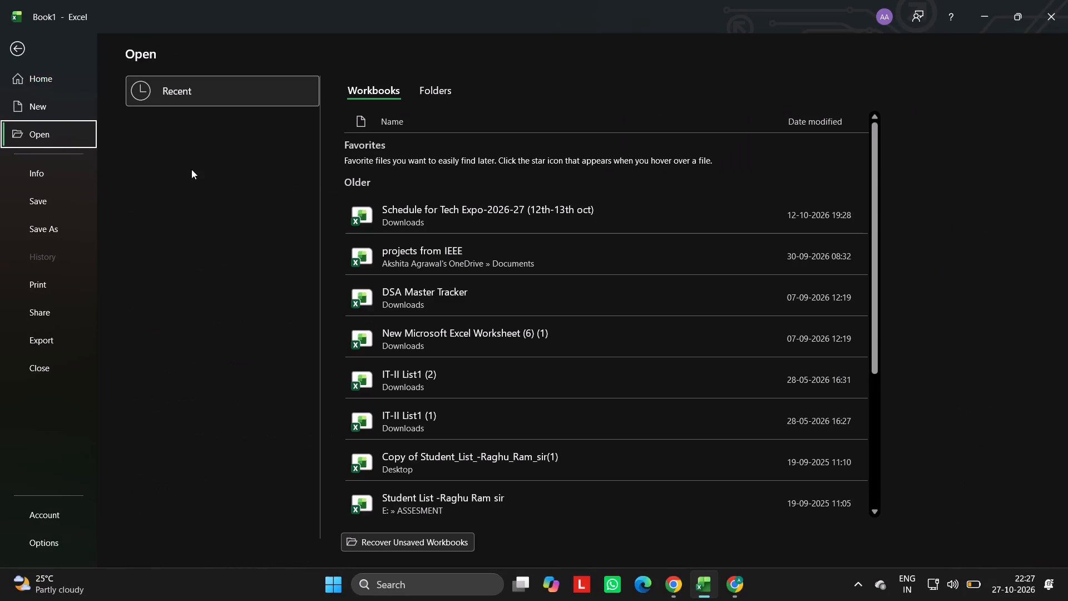
# Create a new blank workbook.
pyautogui.click(23, 83)
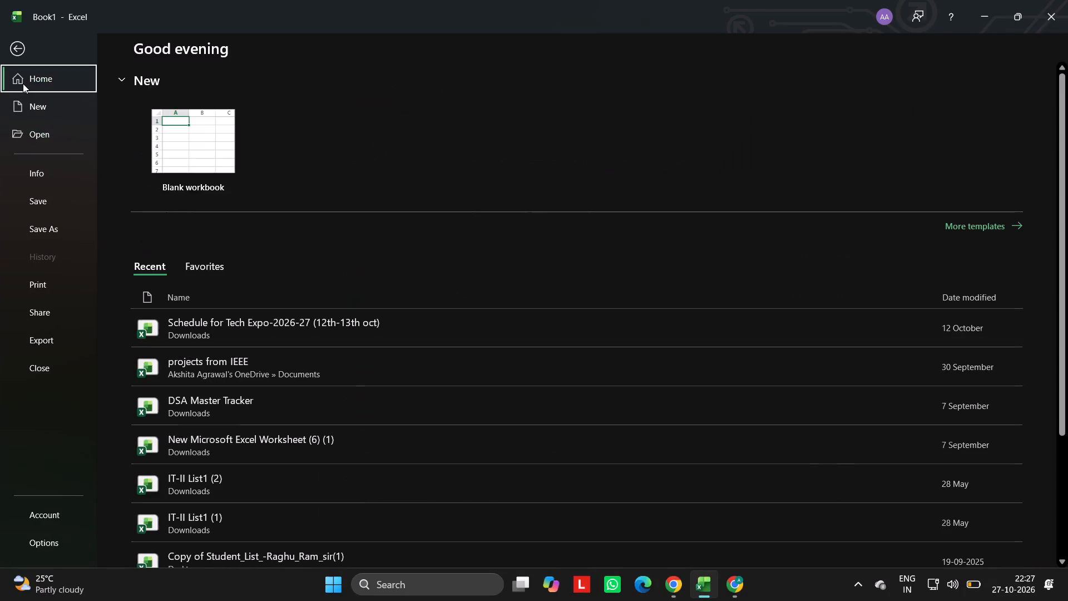
pyautogui.click(215, 155)
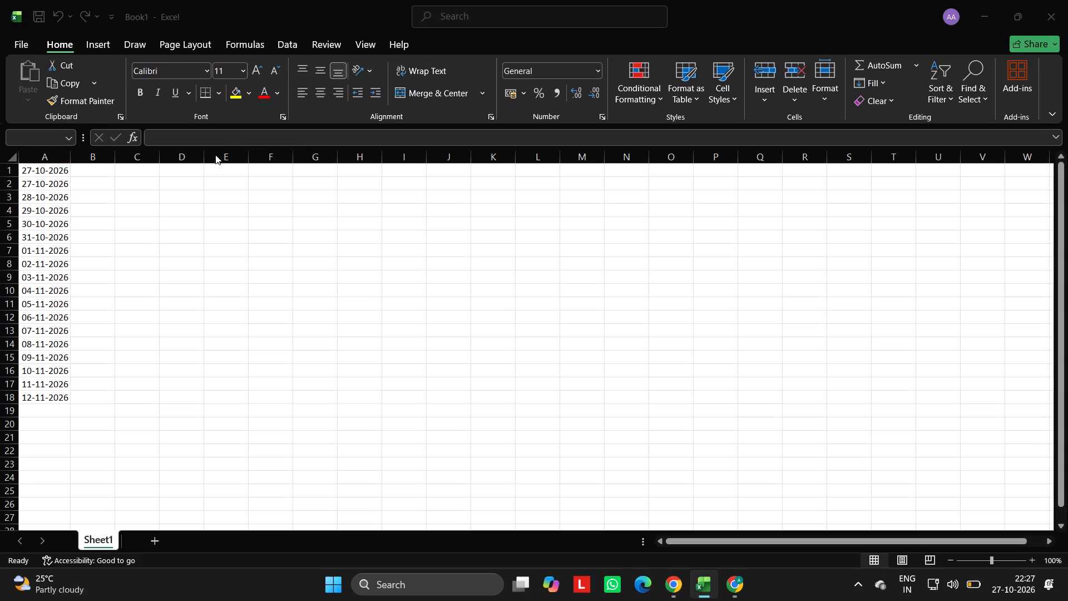
# Insert the current date, 27-10-2026, in cell A1 of the new workbook.
pyautogui.click(51, 173)
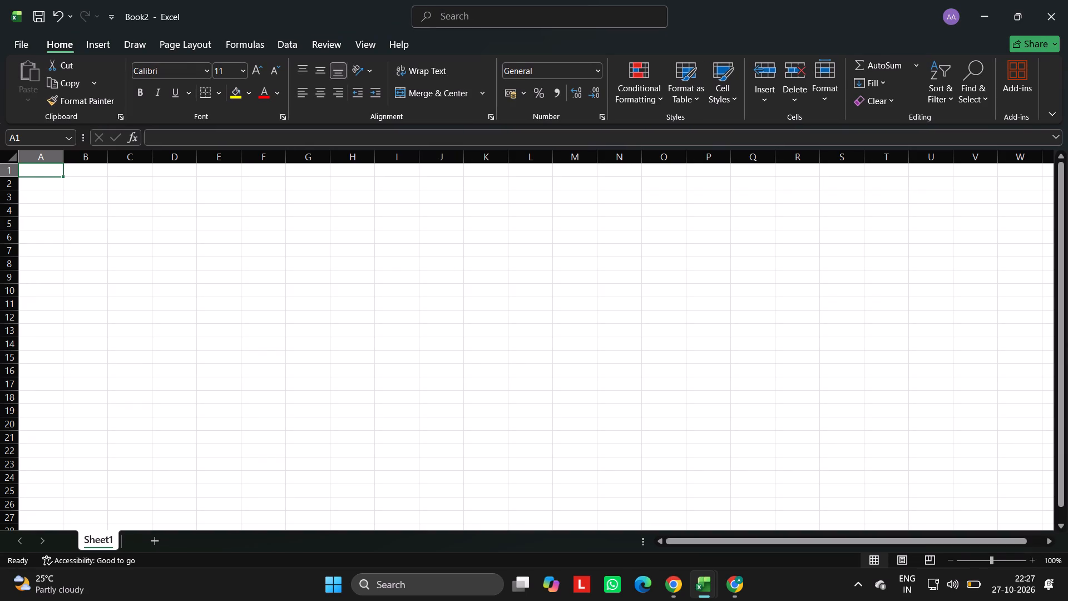
pyautogui.hotkey('ctrl', ';')
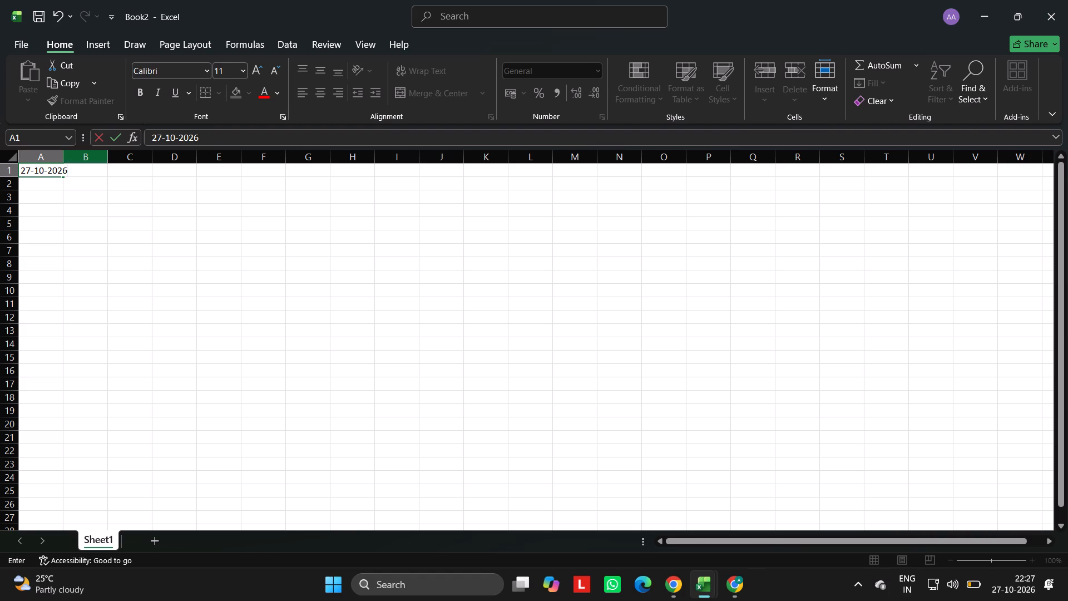
pyautogui.click(62, 166)
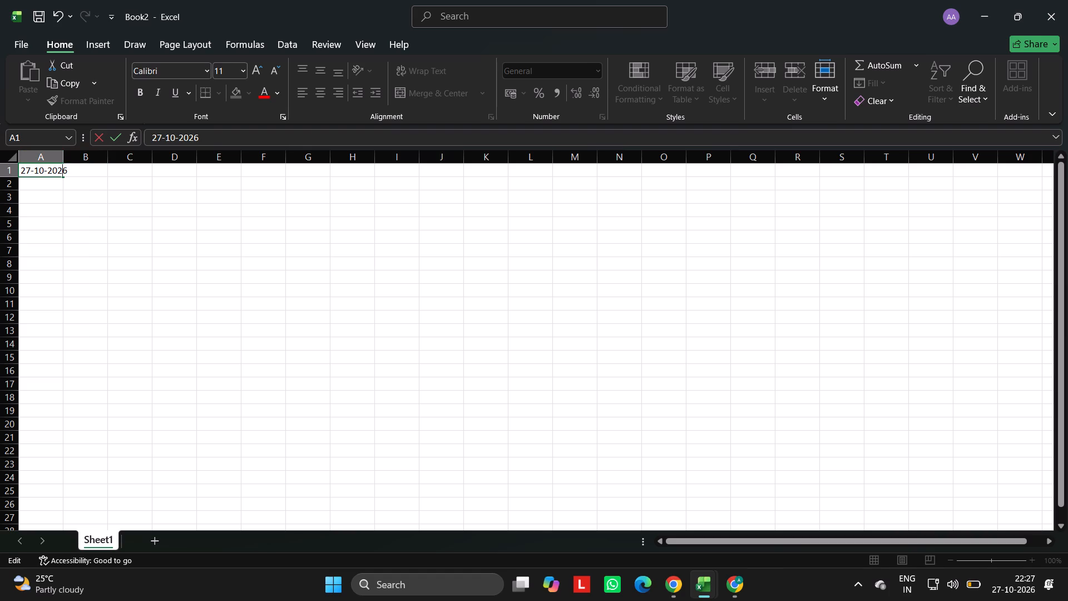
pyautogui.moveTo(59, 177); pyautogui.dragTo(71, 178)
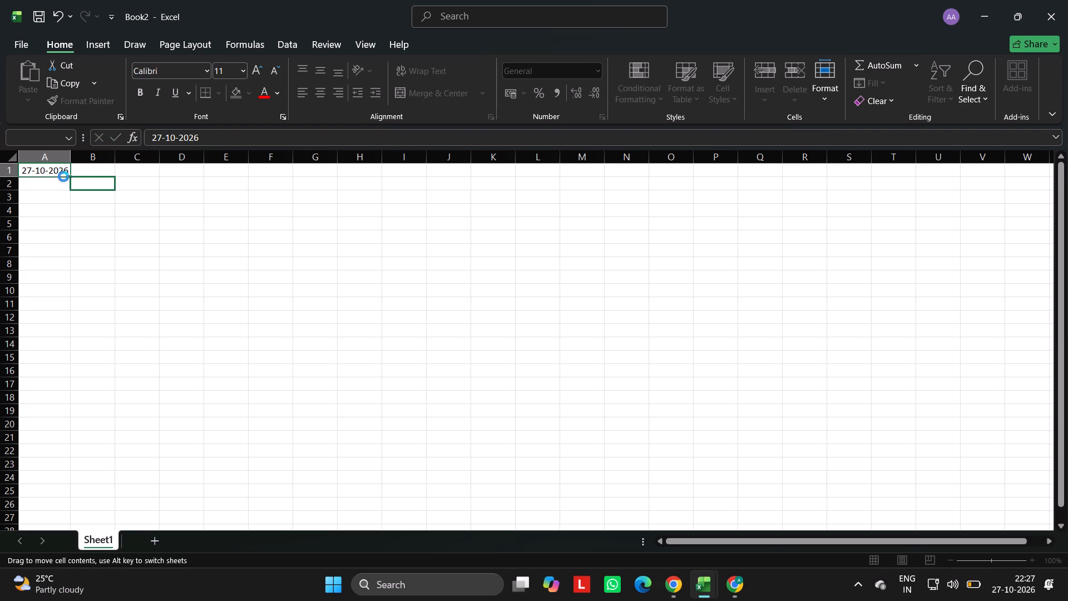
pyautogui.hotkey('ctrl', 'z')
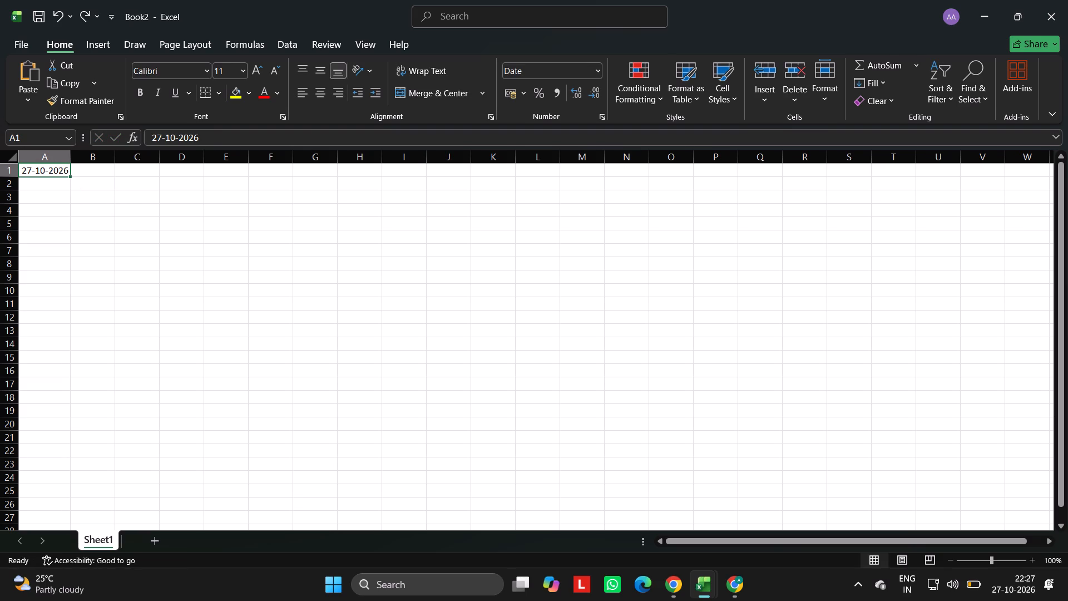
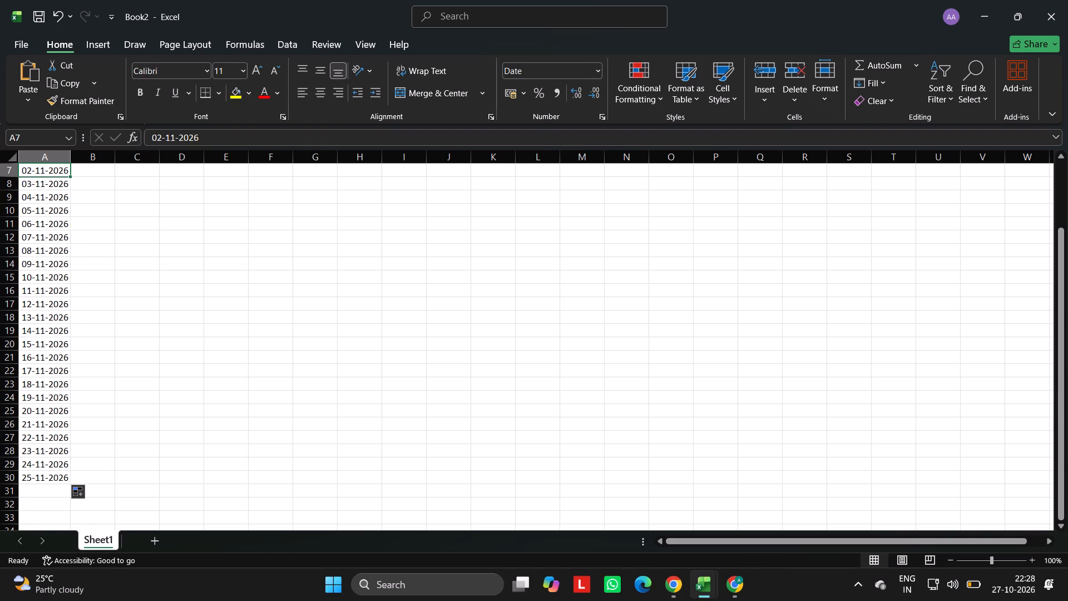
# Select cell A8 in the filled date column to check its date.
pyautogui.click(52, 180)
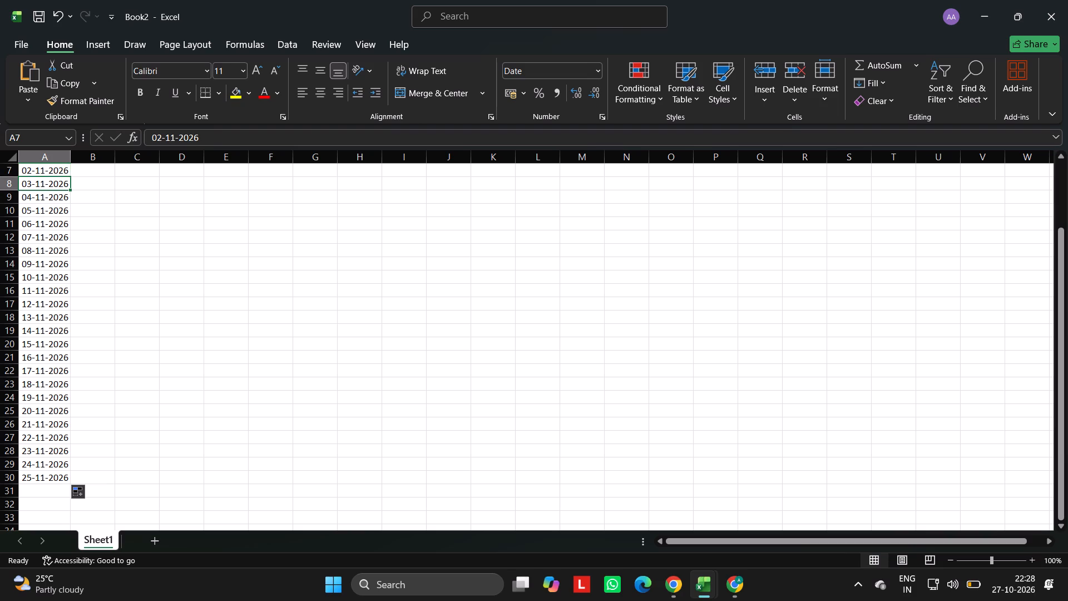
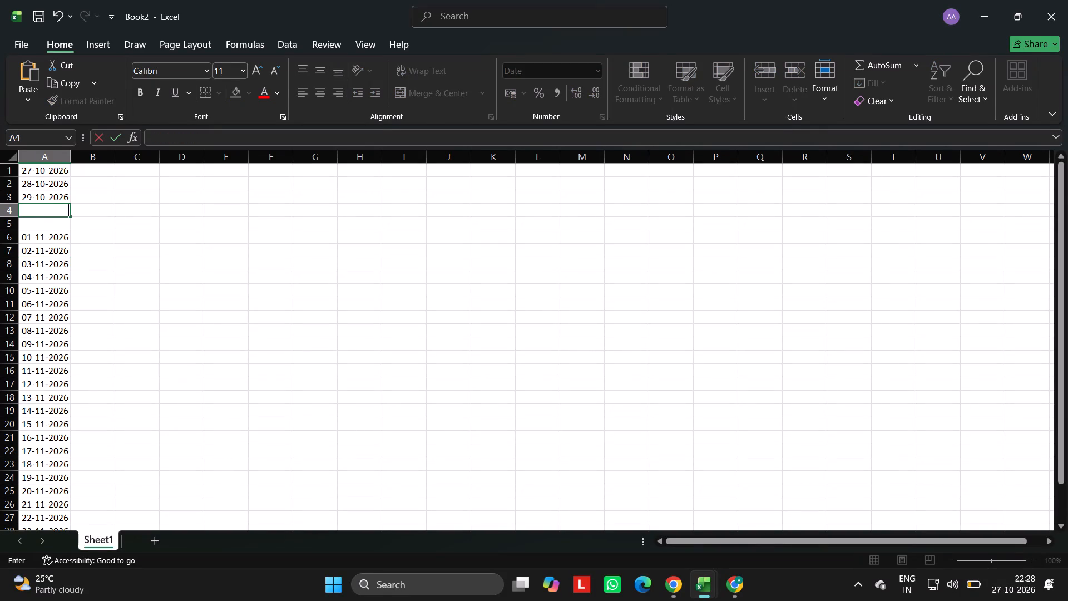
# Clear the dates from cells A3, A2 and A1 above the November dates, finishing with cell A6 selected.
pyautogui.click(41, 194)
pyautogui.press('BackSpace')
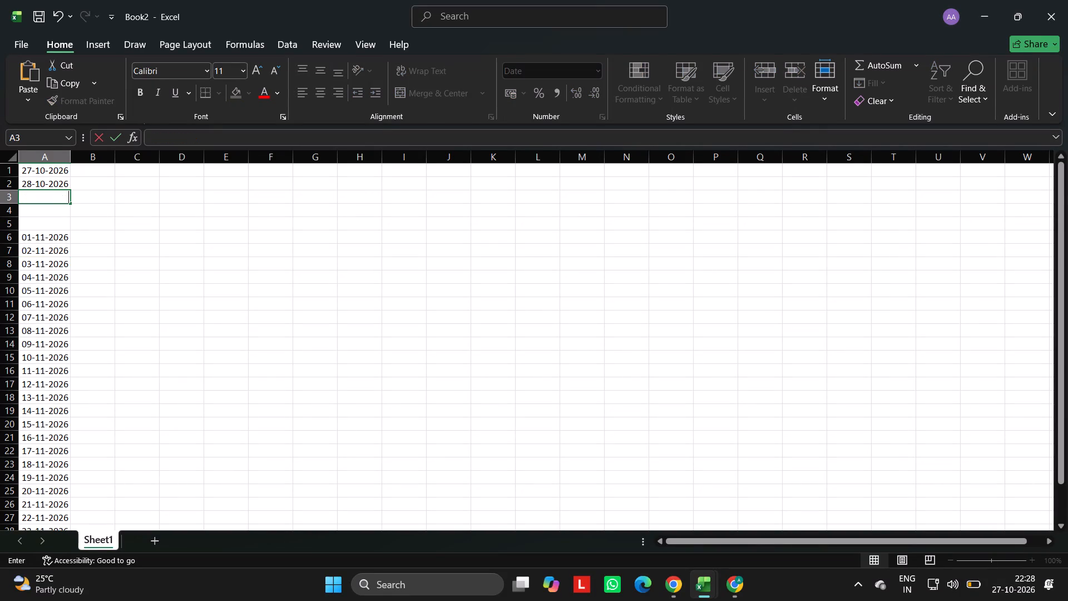
pyautogui.click(27, 179)
pyautogui.press('BackSpace')
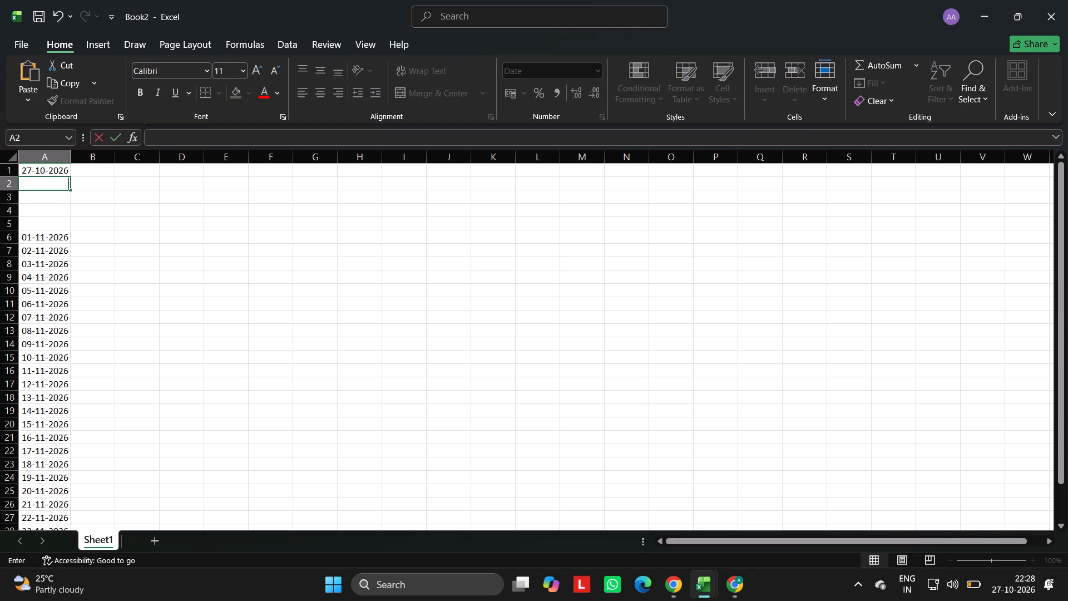
pyautogui.click(32, 175)
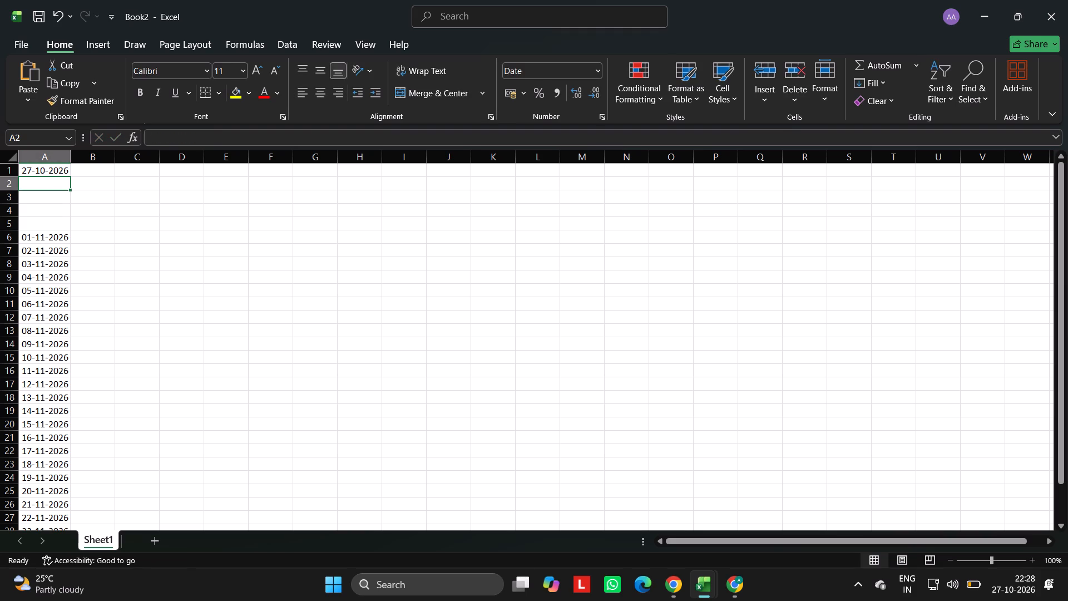
pyautogui.click(45, 166)
pyautogui.press('BackSpace')
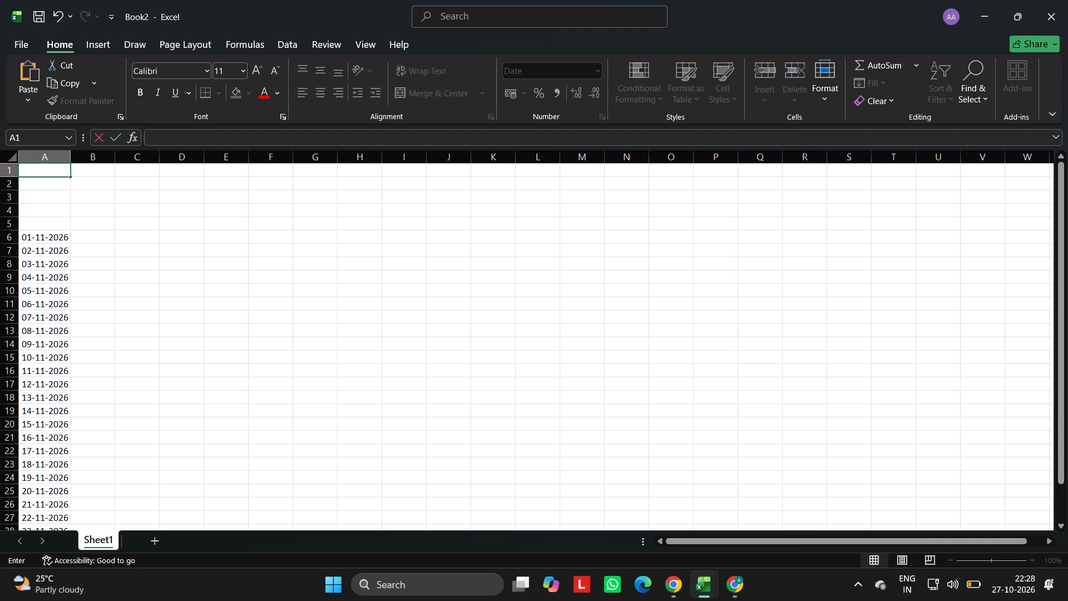
pyautogui.click(46, 237)
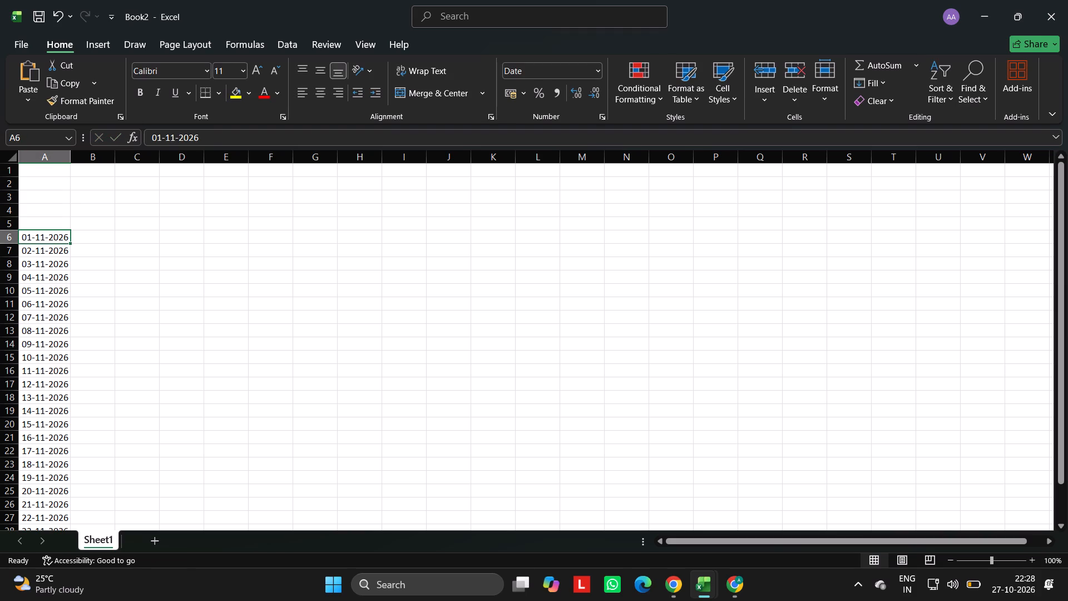
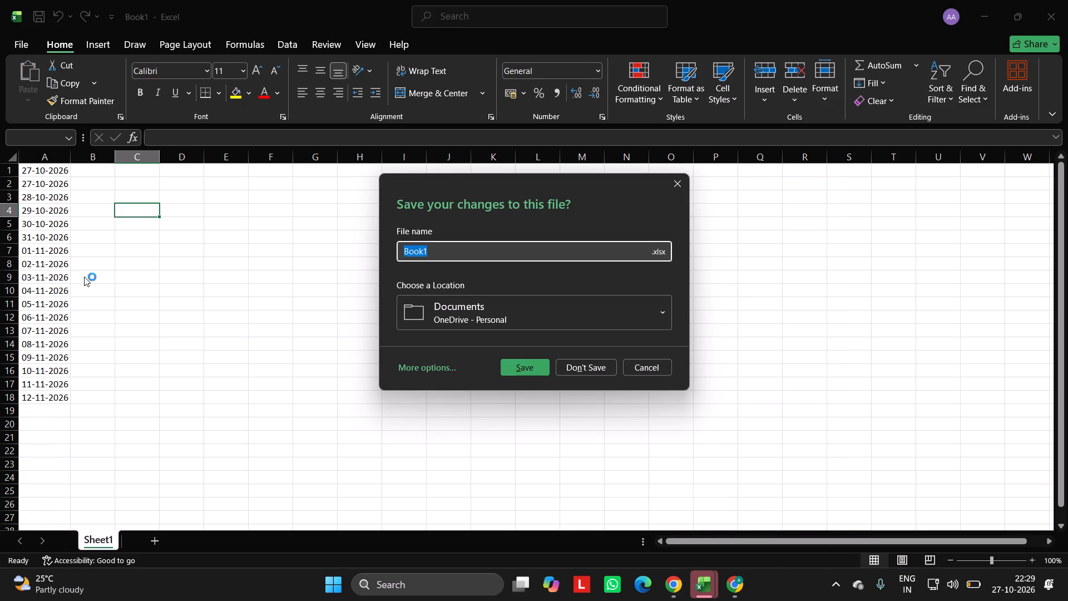
# Discard the changes to Book1 and close it without saving.
pyautogui.click(601, 367)
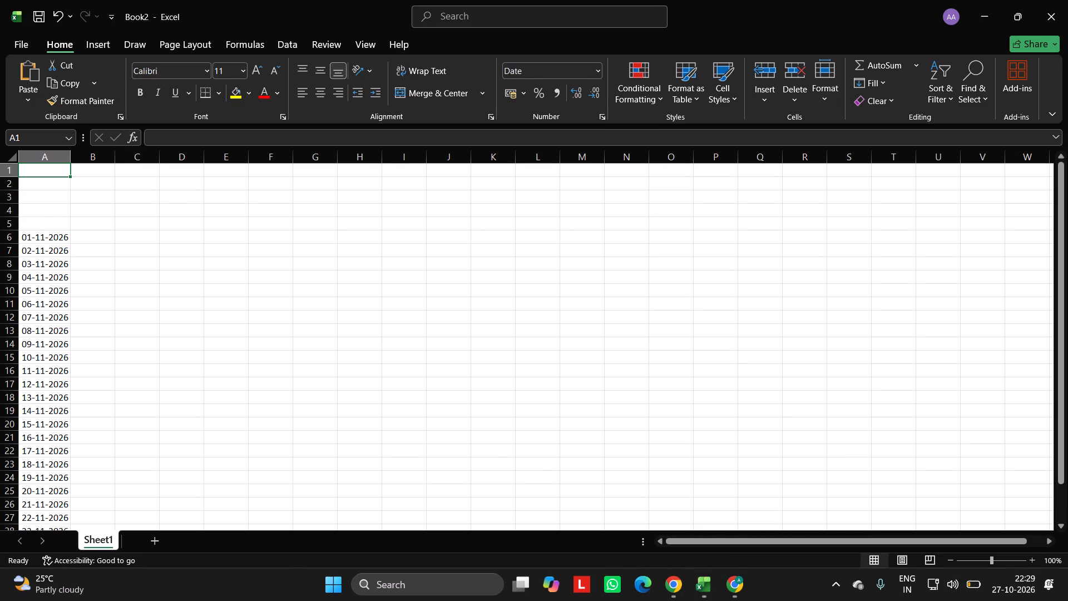
# Undo all the date edits in column A of Book2 back to a blank sheet, finishing with cell A1 selected.
pyautogui.click(39, 173)
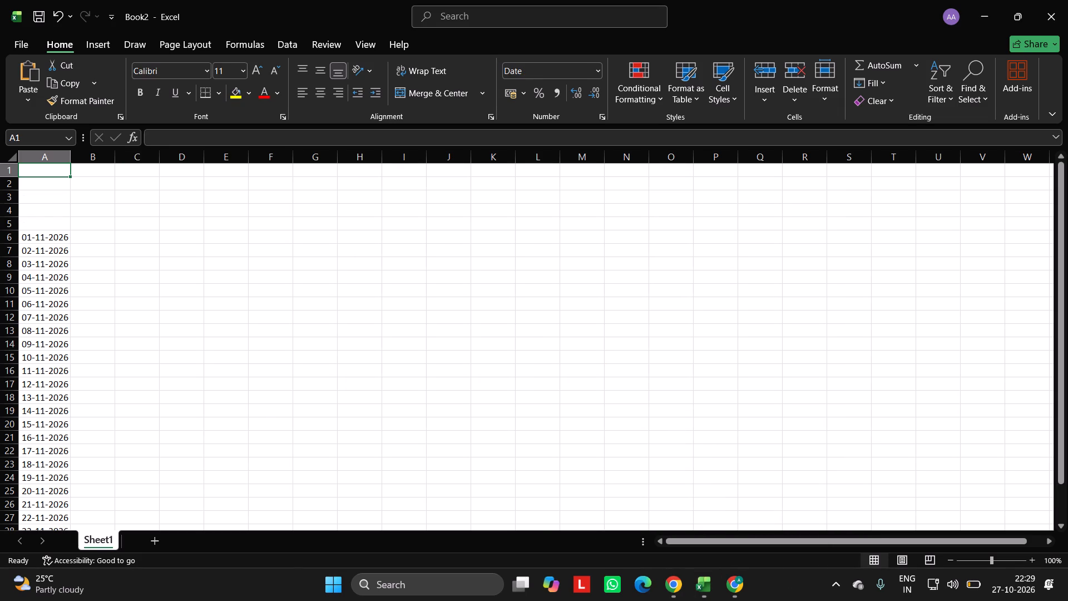
pyautogui.click(50, 253)
pyautogui.hotkey('ctrl', 'z')
pyautogui.hotkey('ctrl', 'z')
pyautogui.hotkey('ctrl', 'z')
pyautogui.hotkey('ctrl', 'z')
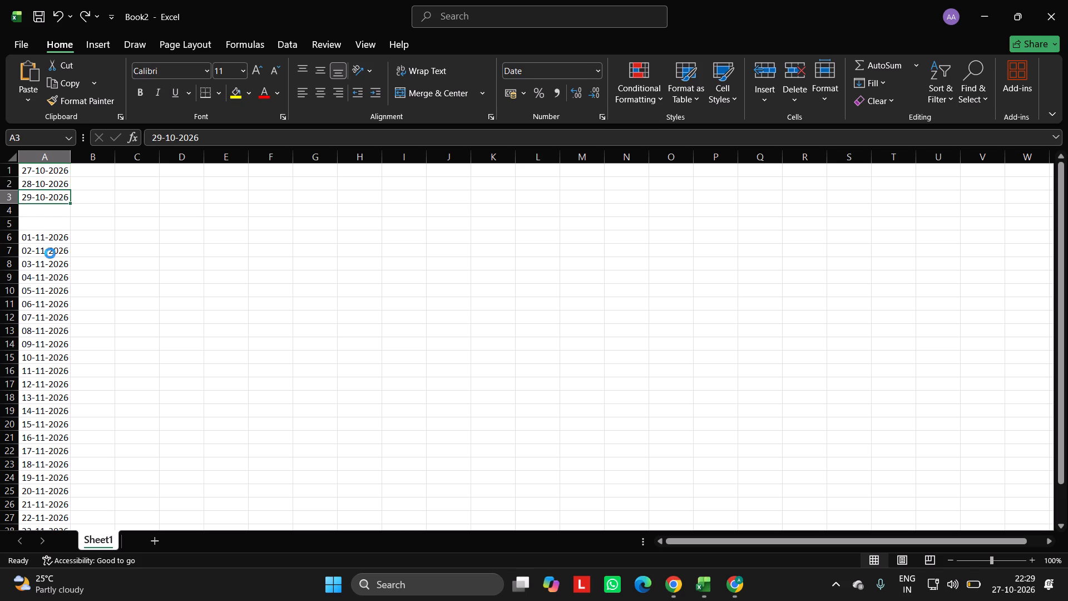
pyautogui.hotkey('ctrl', 'z')
pyautogui.hotkey('ctrl', 'z')
pyautogui.keyDown('ctrl'); pyautogui.click(50, 253); pyautogui.keyUp('ctrl')
pyautogui.hotkey('ctrl', 'z')
pyautogui.keyDown('ctrl'); pyautogui.doubleClick(50, 253); pyautogui.keyUp('ctrl')
pyautogui.hotkey('ctrl', 'z')
pyautogui.hotkey('ctrl', 'z')
pyautogui.hotkey('ctrl', 'z')
pyautogui.keyDown('ctrl'); pyautogui.click(50, 253); pyautogui.keyUp('ctrl')
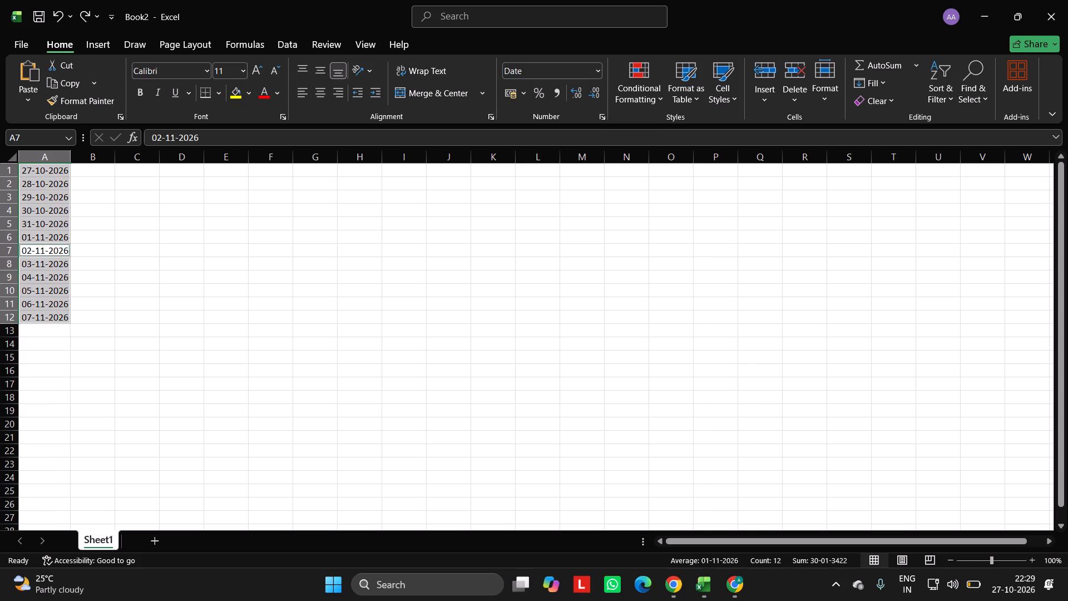
pyautogui.hotkey('ctrl', 'z')
pyautogui.hotkey('ctrl', 'z')
pyautogui.hotkey('ctrl', 'z')
pyautogui.keyDown('ctrl'); pyautogui.click(50, 253); pyautogui.keyUp('ctrl')
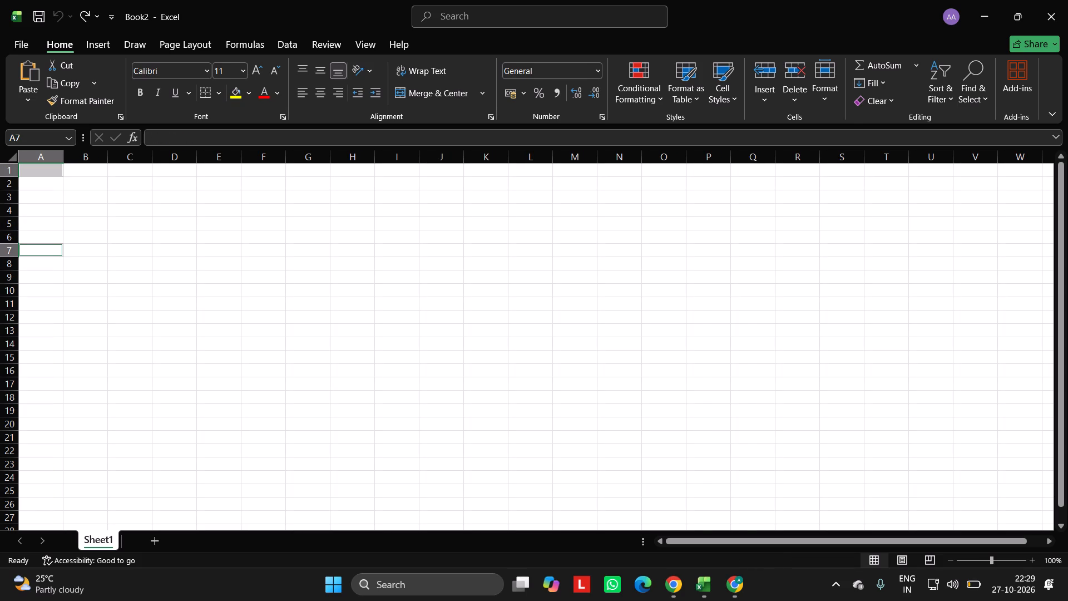
pyautogui.click(46, 166)
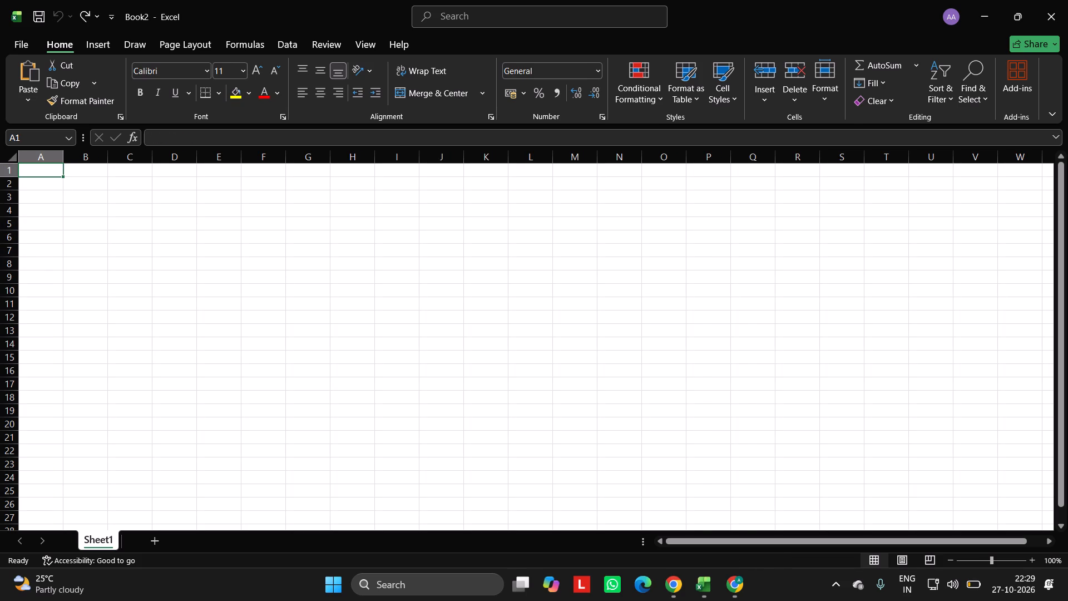
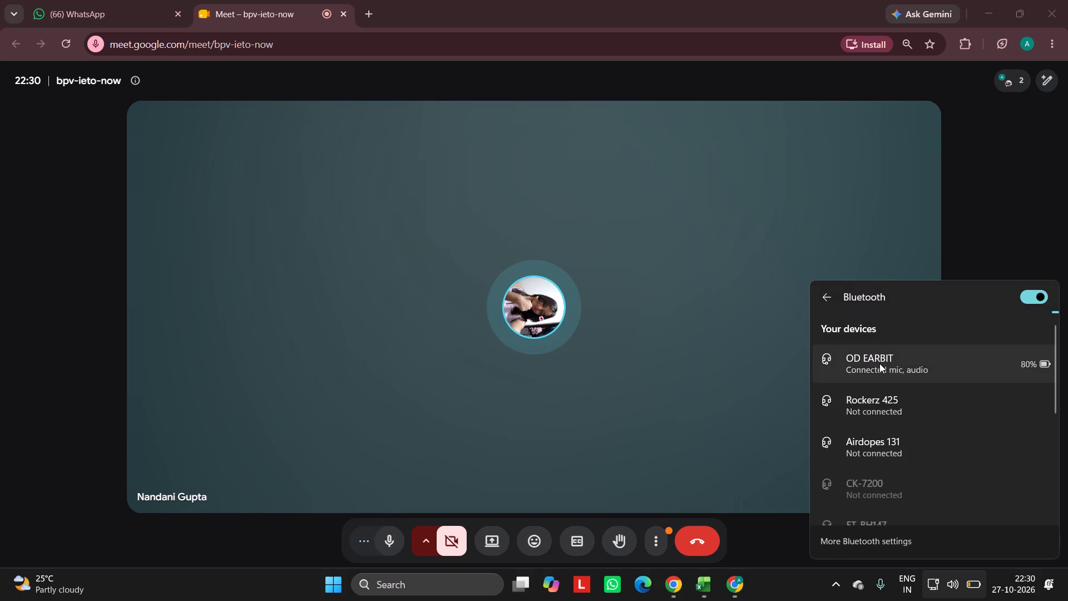
# Disconnect the OD EARBIT Bluetooth headset and start connecting it again.
pyautogui.click(965, 396)
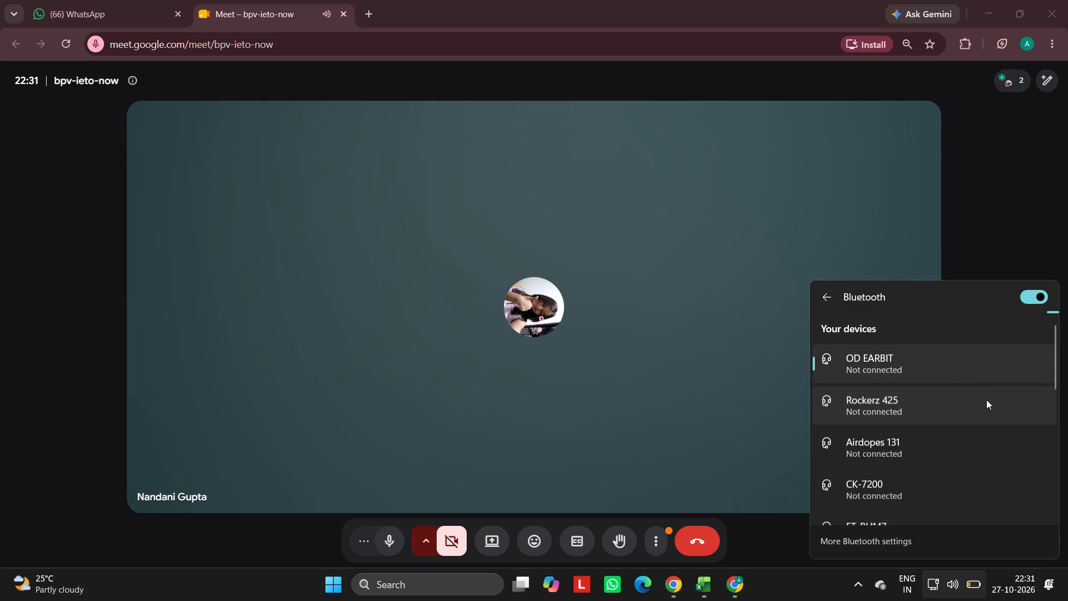
pyautogui.click(948, 363)
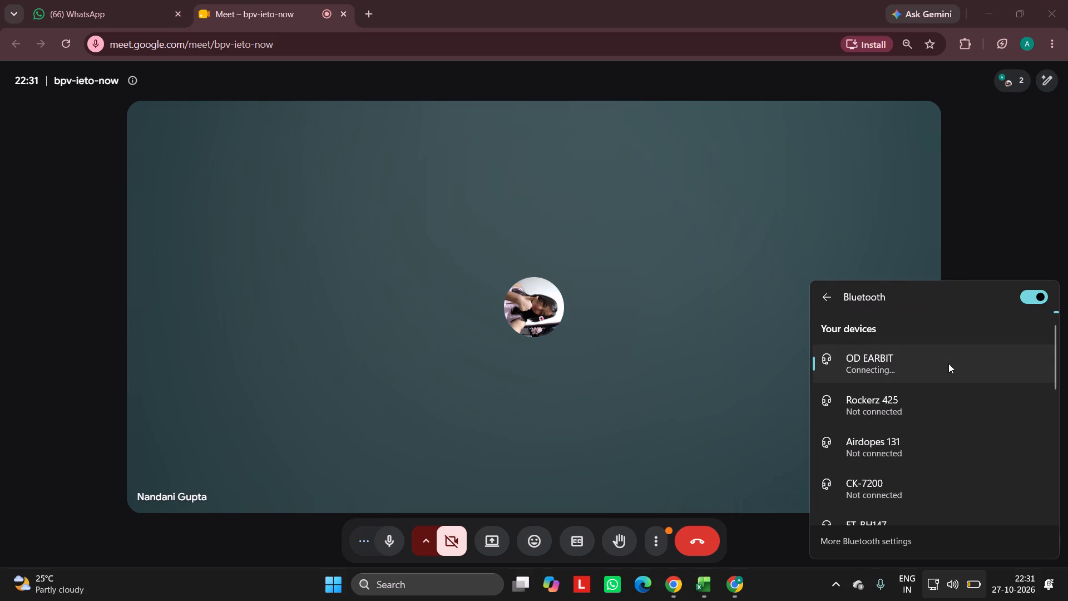
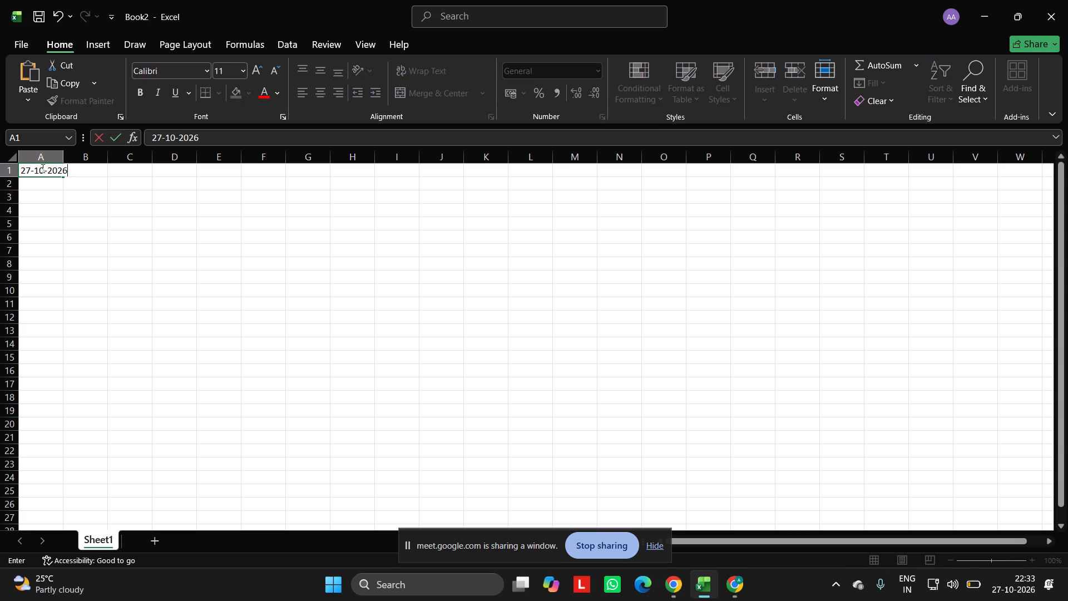
# Finish entering the date 27-10-2026 in cell A1.
pyautogui.click(38, 174)
pyautogui.click(64, 164)
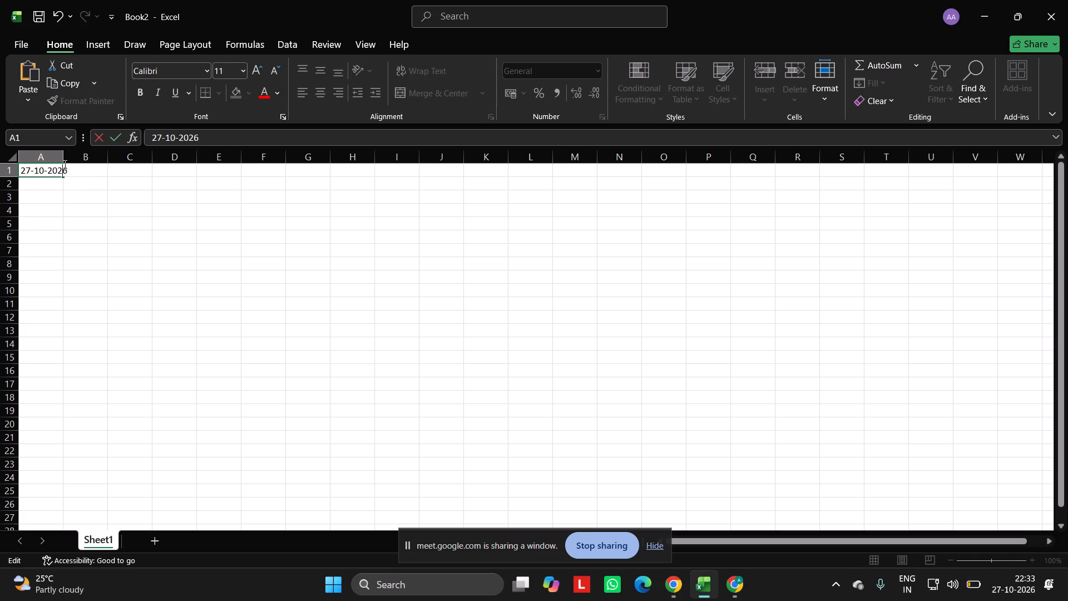
pyautogui.click(72, 169)
pyautogui.click(57, 169)
pyautogui.press('Return')
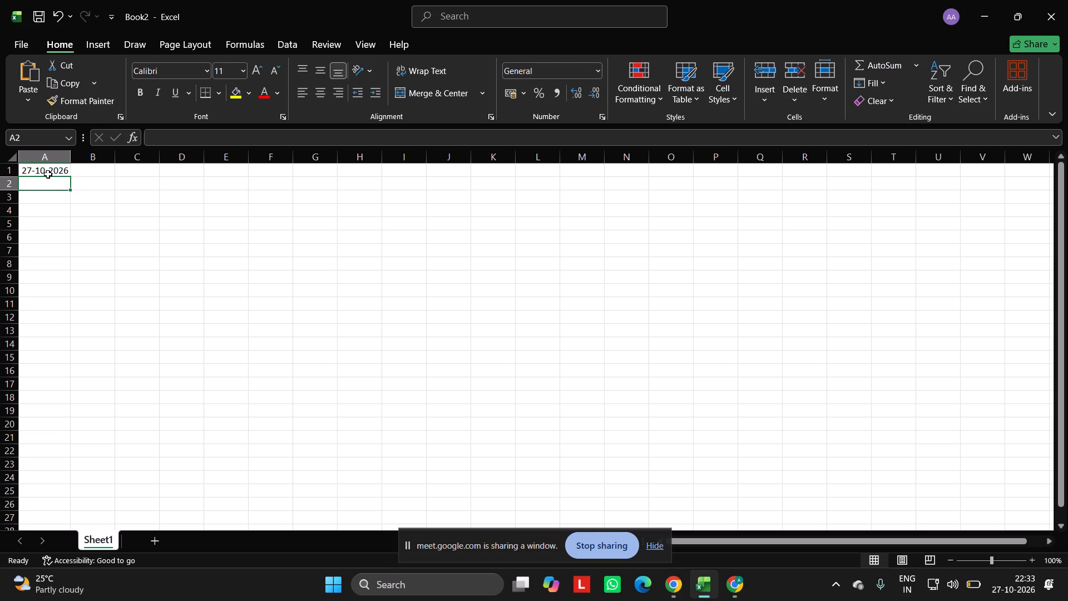
# Edit the date in cell A1 to 01-11-2026.
pyautogui.click(48, 174)
pyautogui.click(31, 174)
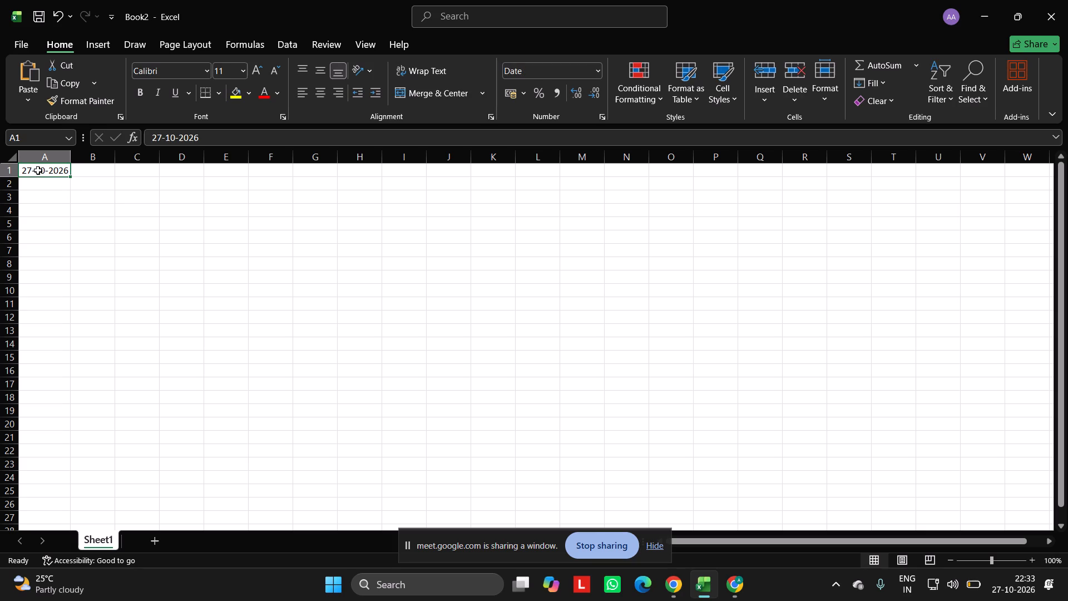
pyautogui.doubleClick(38, 170)
pyautogui.press('Right')
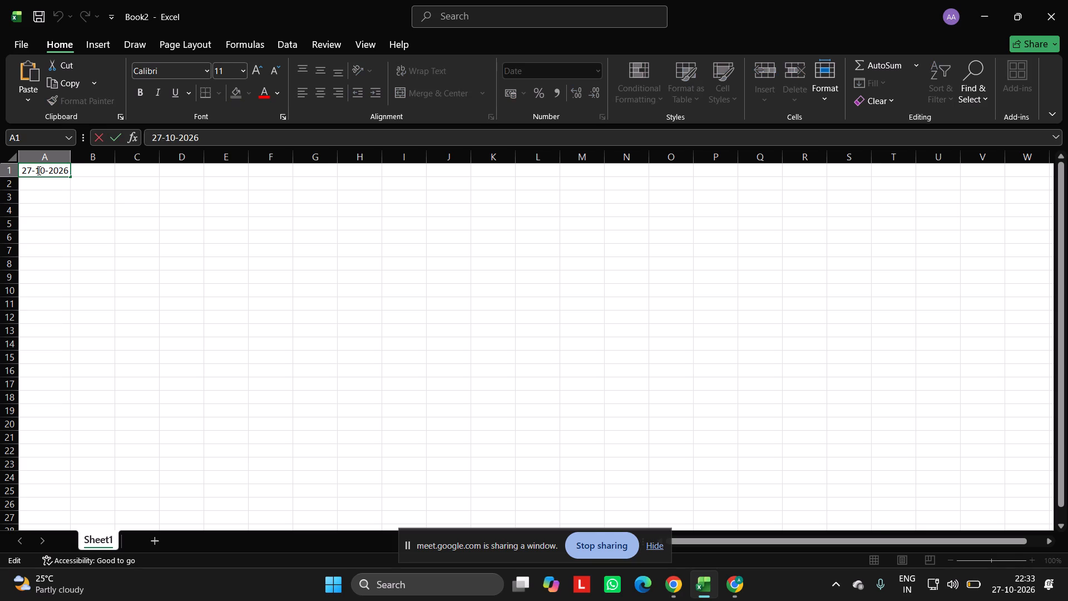
pyautogui.press('BackSpace')
pyautogui.press('1')
pyautogui.press('Left')
pyautogui.press('Left')
pyautogui.press('Left')
pyautogui.press('BackSpace')
pyautogui.press('BackSpace')
pyautogui.write('01')
# Fill column A with consecutive daily dates from cell A1 down to cell A30.
pyautogui.moveTo(70, 178); pyautogui.dragTo(77, 297)
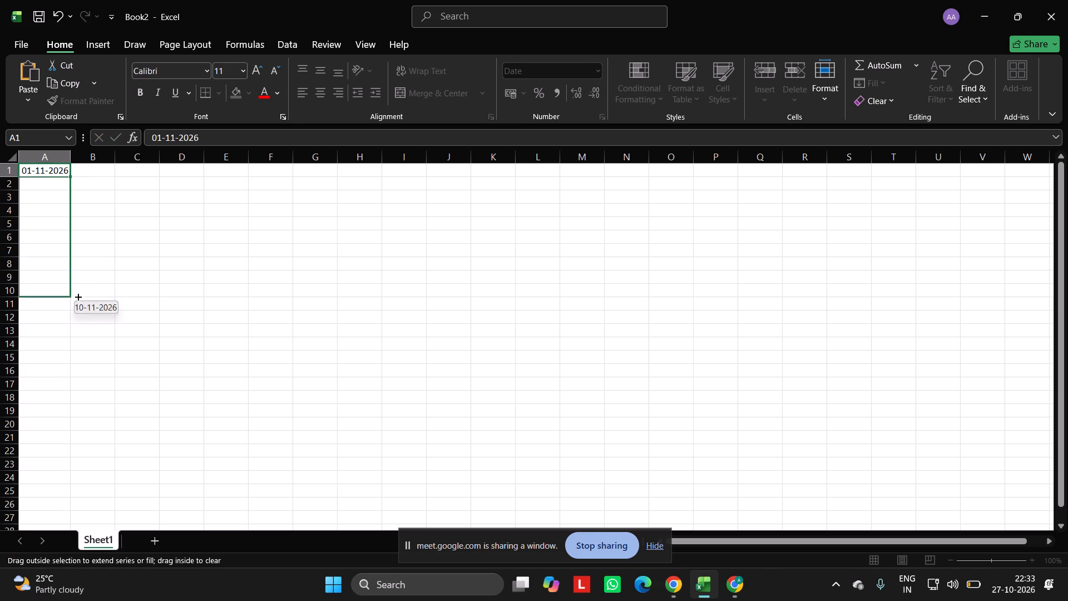
pyautogui.moveTo(77, 297); pyautogui.dragTo(73, 494)
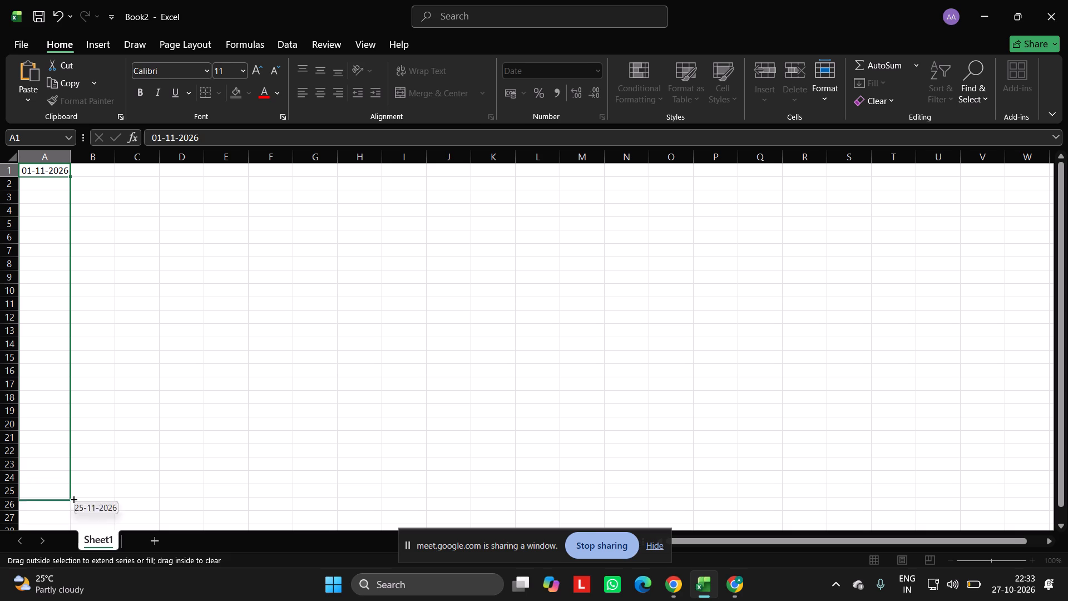
pyautogui.moveTo(73, 494); pyautogui.dragTo(70, 523)
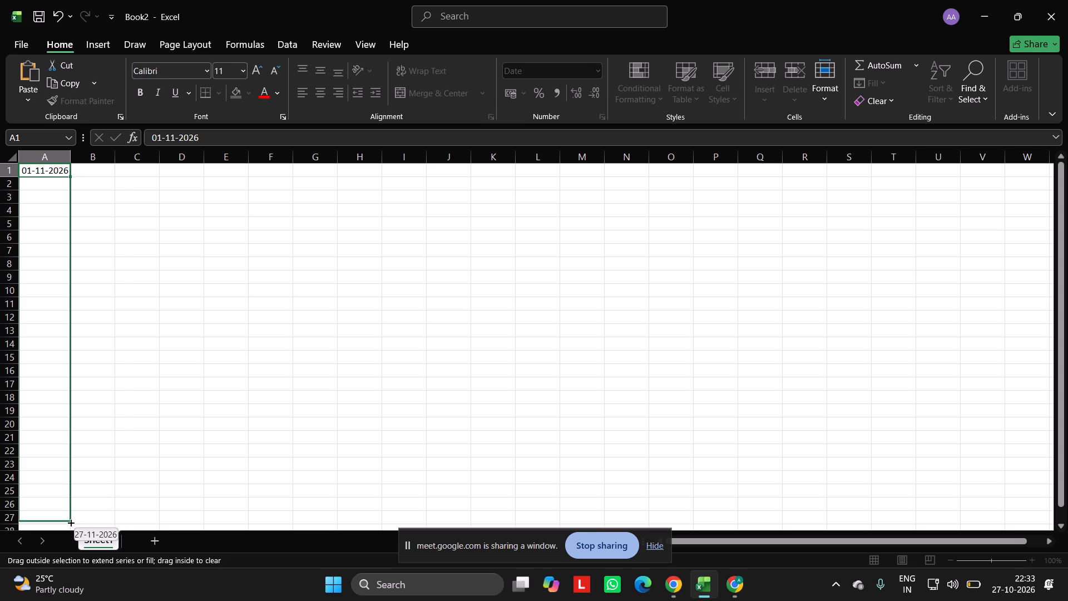
pyautogui.moveTo(70, 523); pyautogui.dragTo(61, 480)
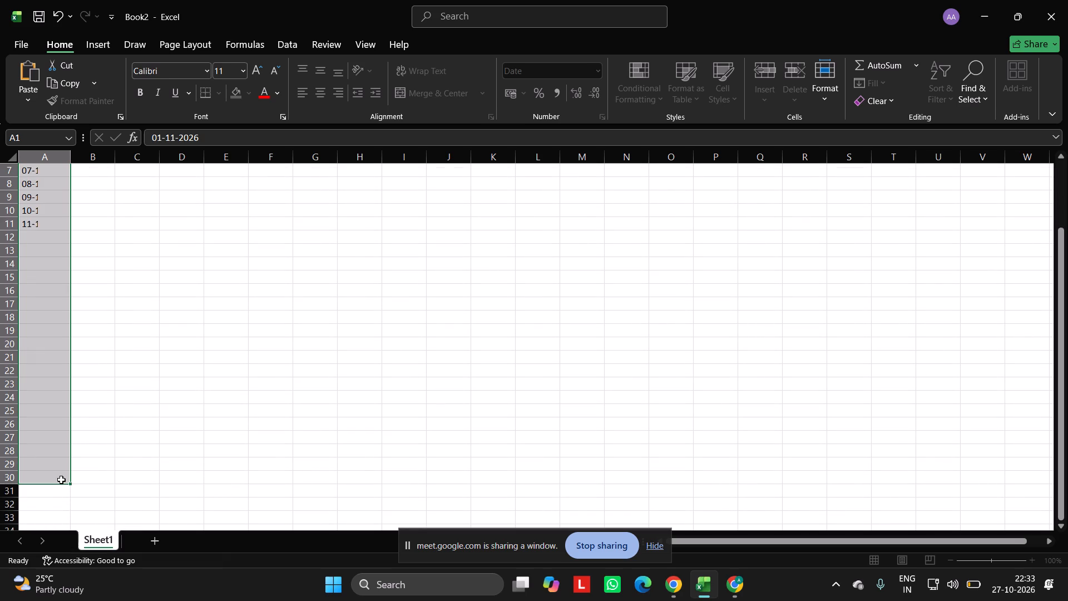
pyautogui.scroll(6, 93, 413)
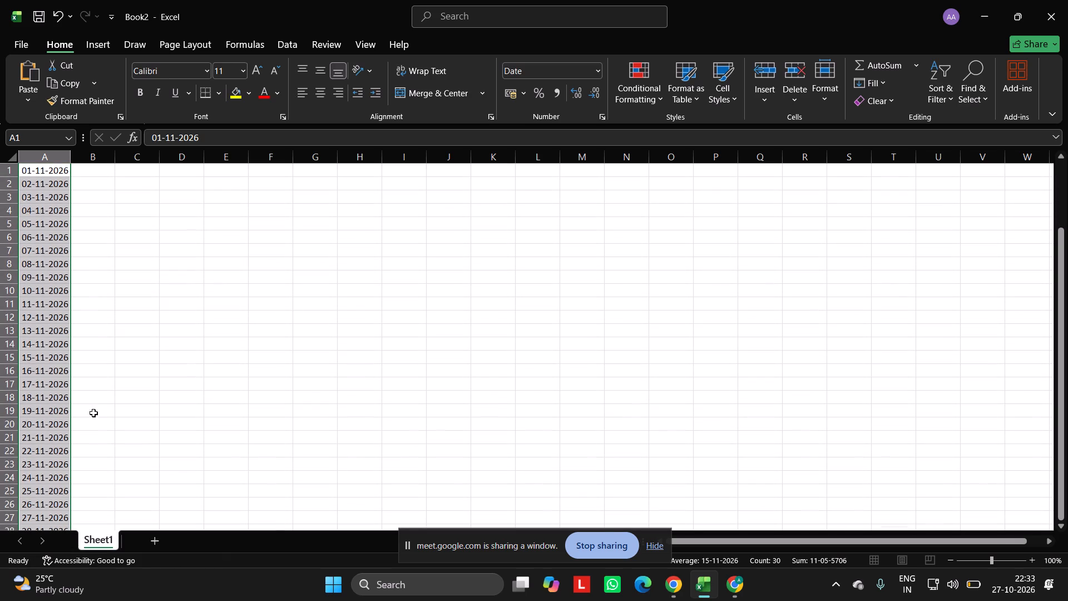
# Widen column B to roughly twice its default width.
pyautogui.click(85, 173)
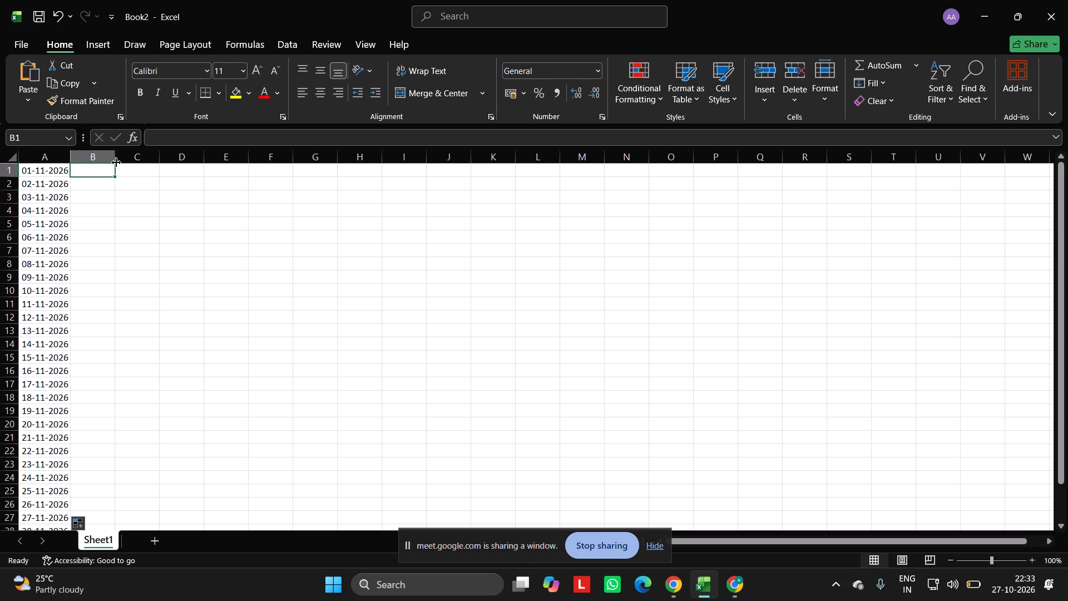
pyautogui.moveTo(116, 161); pyautogui.dragTo(141, 158)
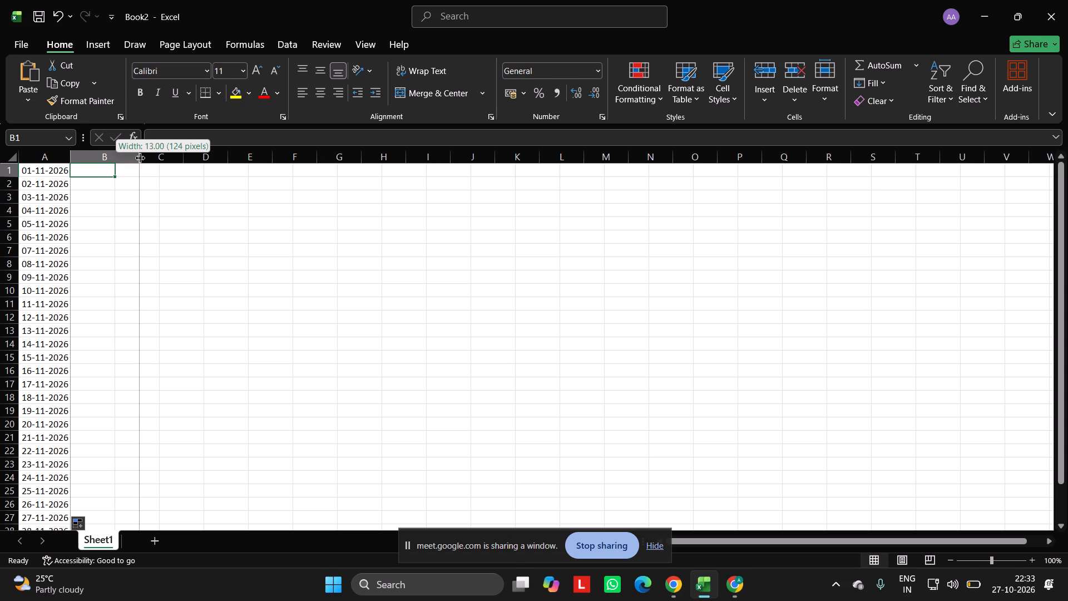
pyautogui.moveTo(141, 158); pyautogui.dragTo(156, 159)
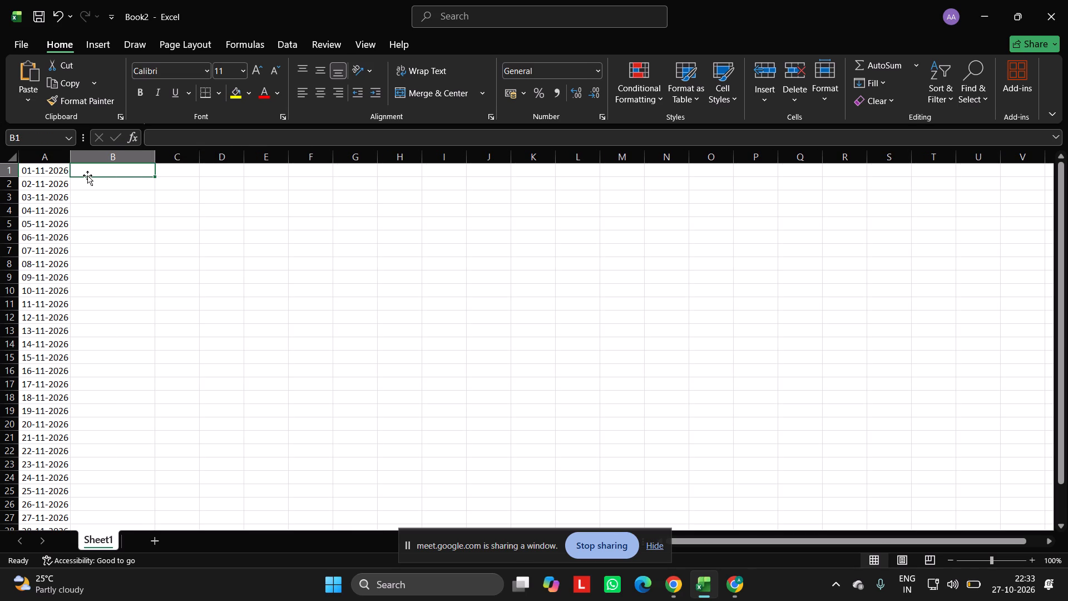
# Select cell B1 beside the first date.
pyautogui.click(46, 173)
pyautogui.click(119, 171)
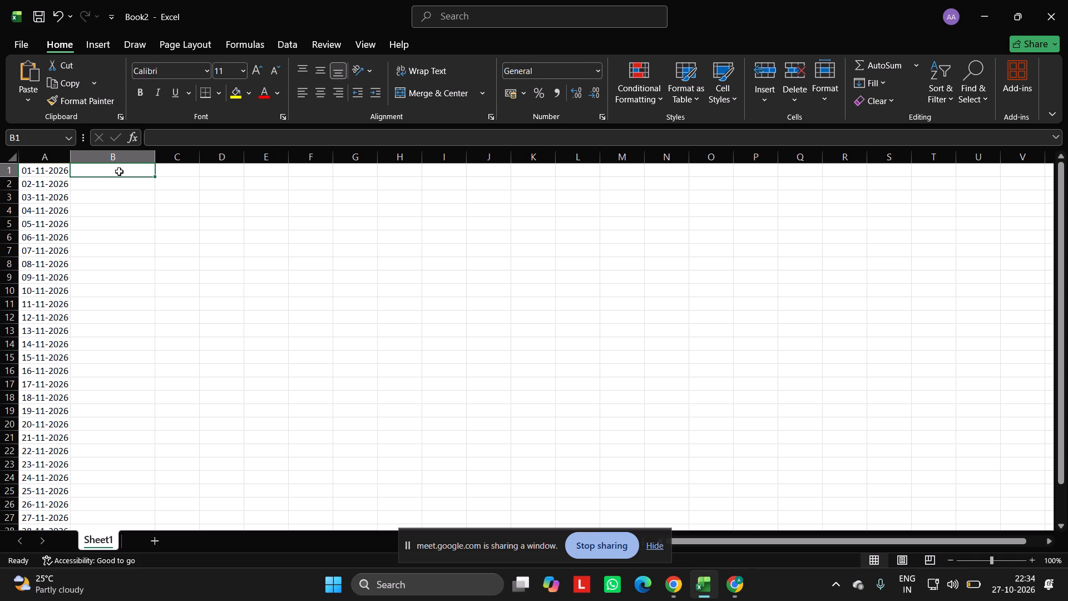
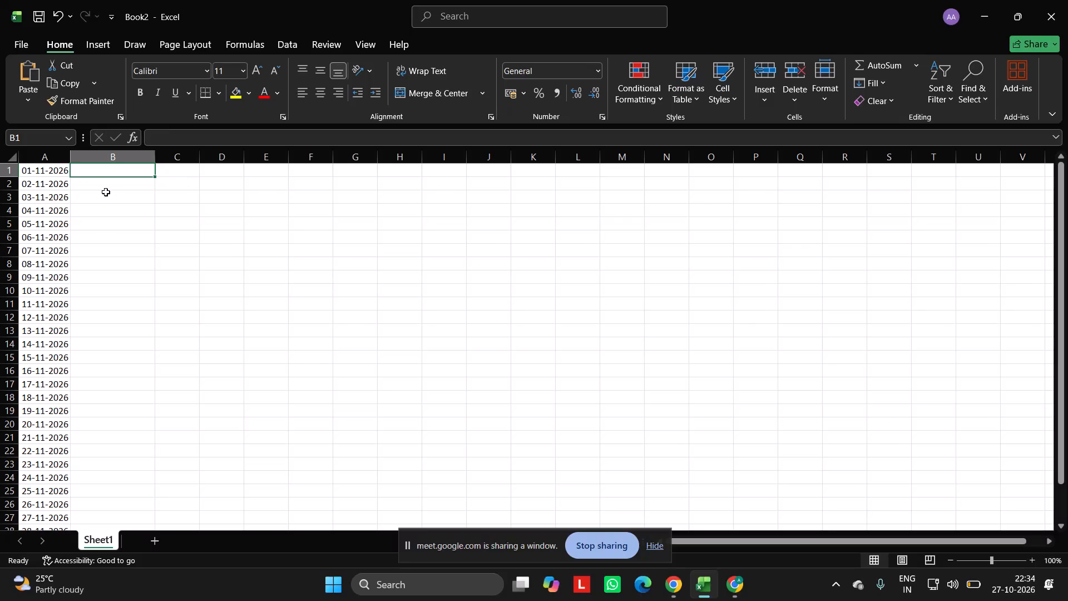
# Open the empty cell B1 beside the first date for editing.
pyautogui.click(98, 185)
pyautogui.click(113, 171)
pyautogui.click(105, 190)
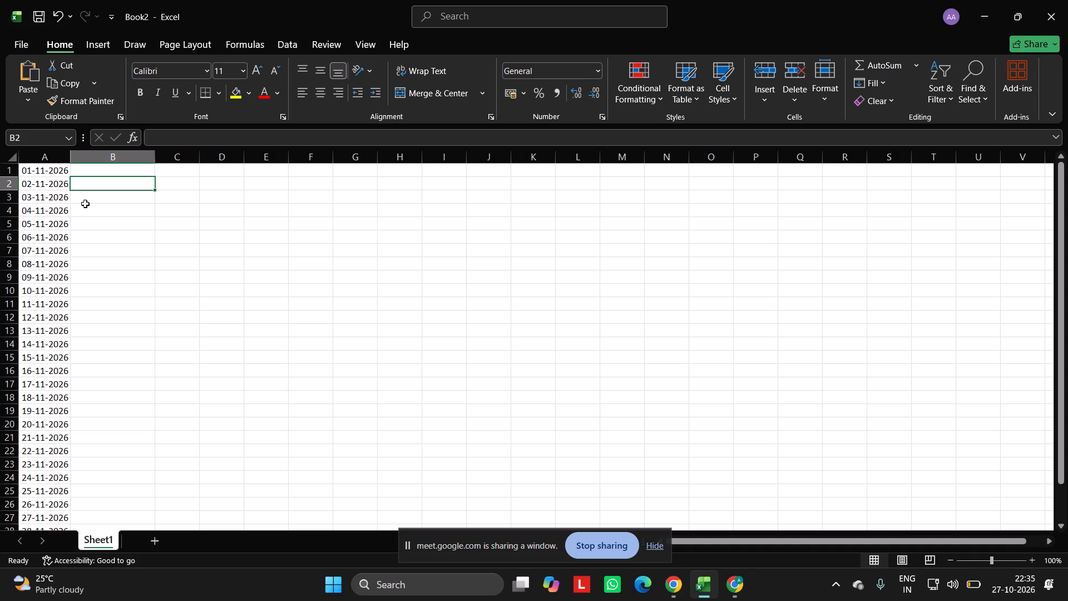
pyautogui.click(92, 170)
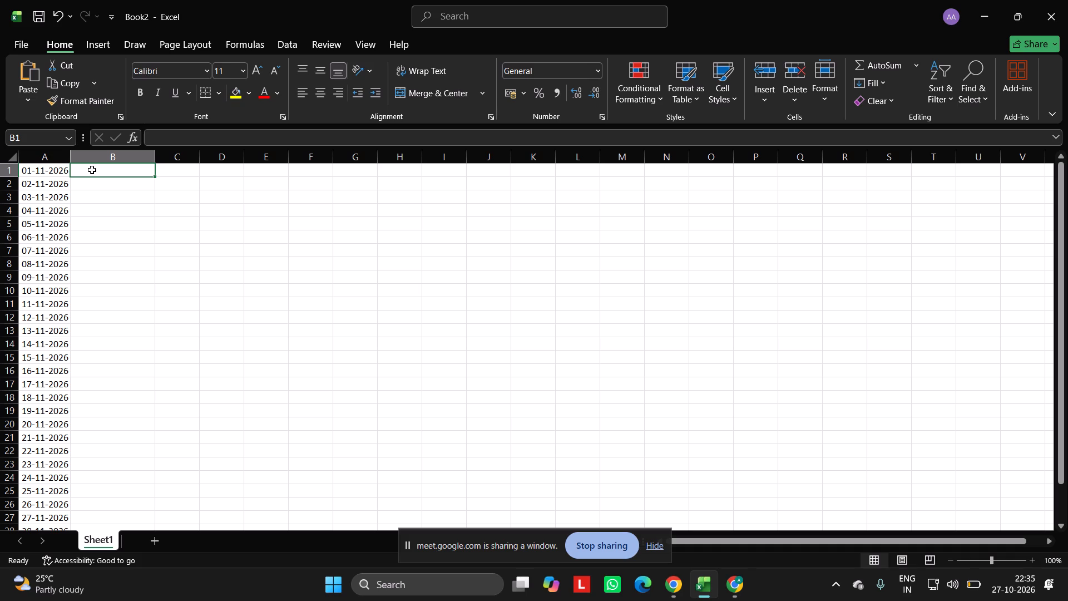
pyautogui.doubleClick(89, 174)
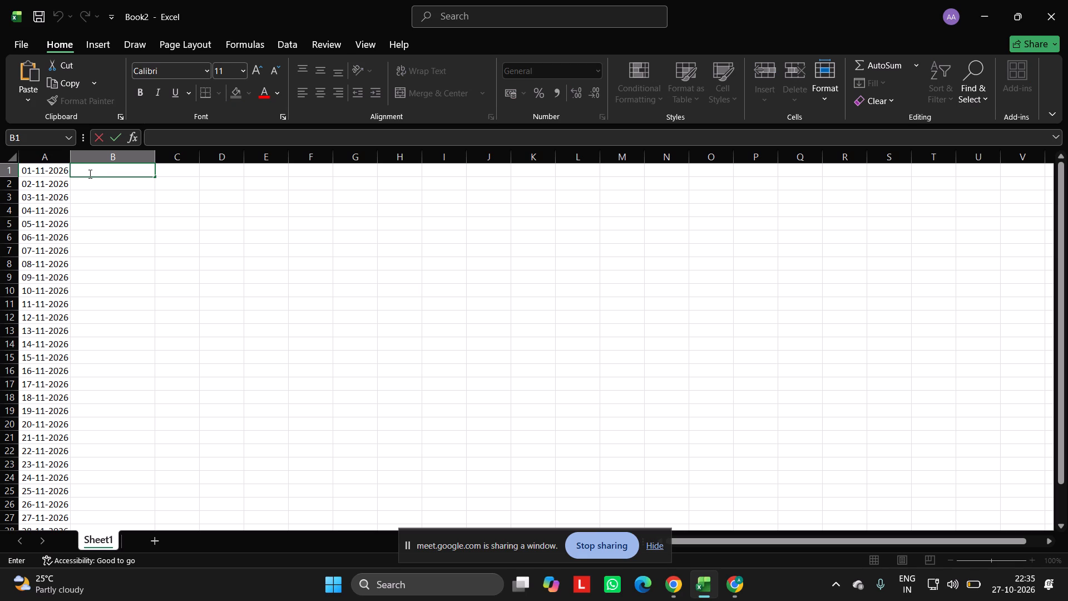
# Switch to the Google Meet call window in Chrome.
pyautogui.click(736, 586)
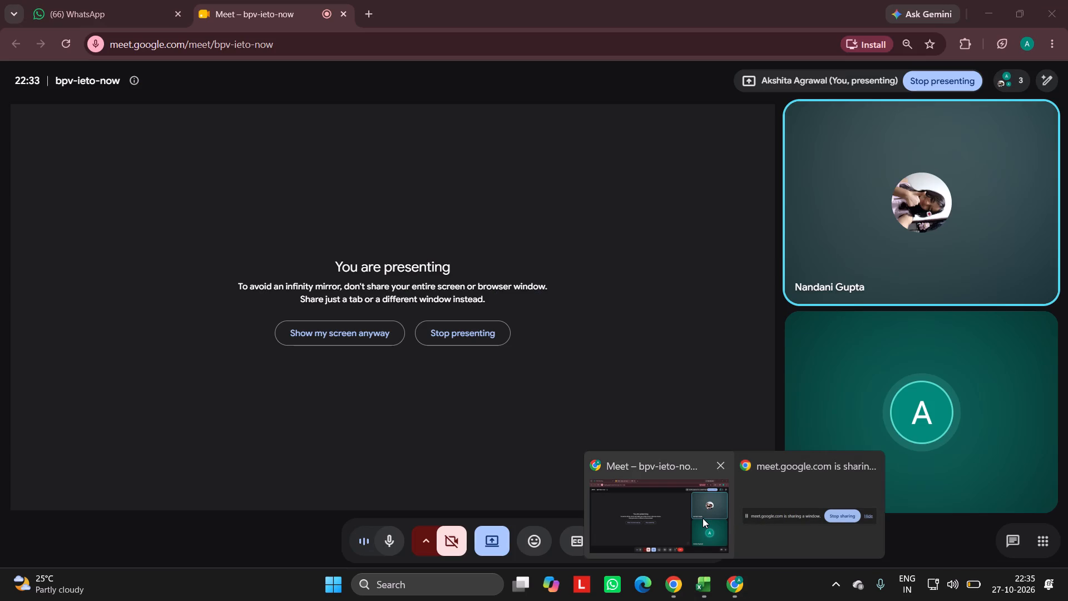
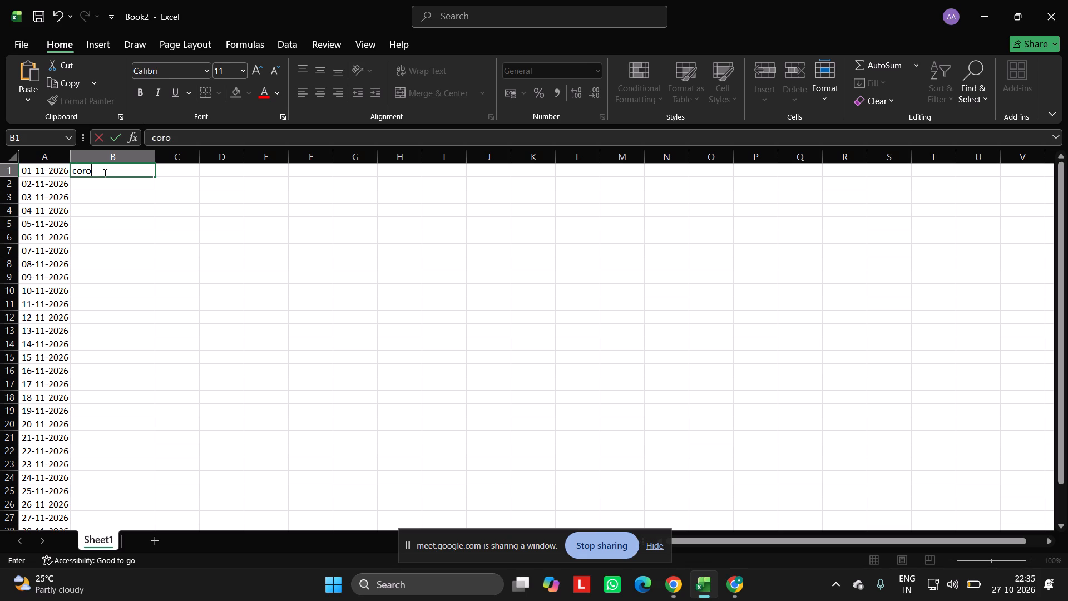
# Finish entering "corousel" in B1, beside the date 01-11-2026.
pyautogui.write('use')
pyautogui.press('l')
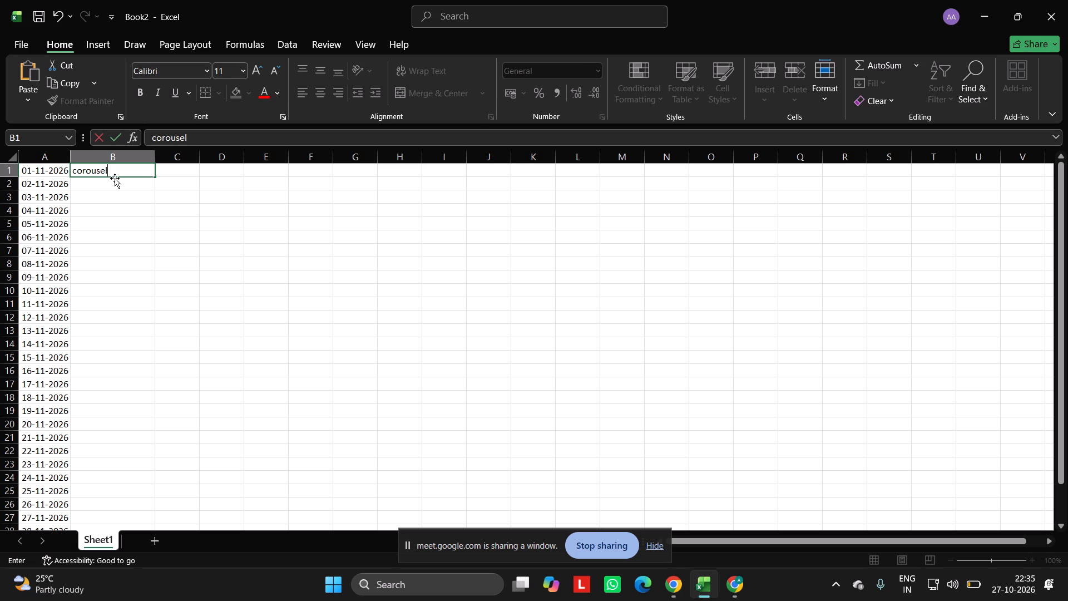
pyautogui.click(112, 183)
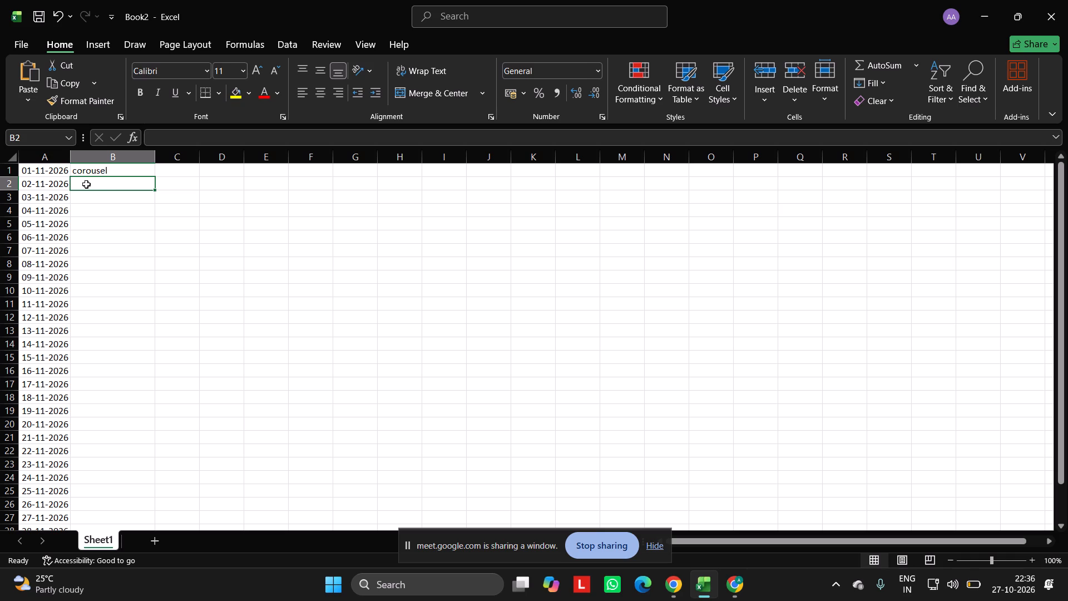
# Enter "event post" in B2, beside the date 02-11-2026.
pyautogui.click(94, 186)
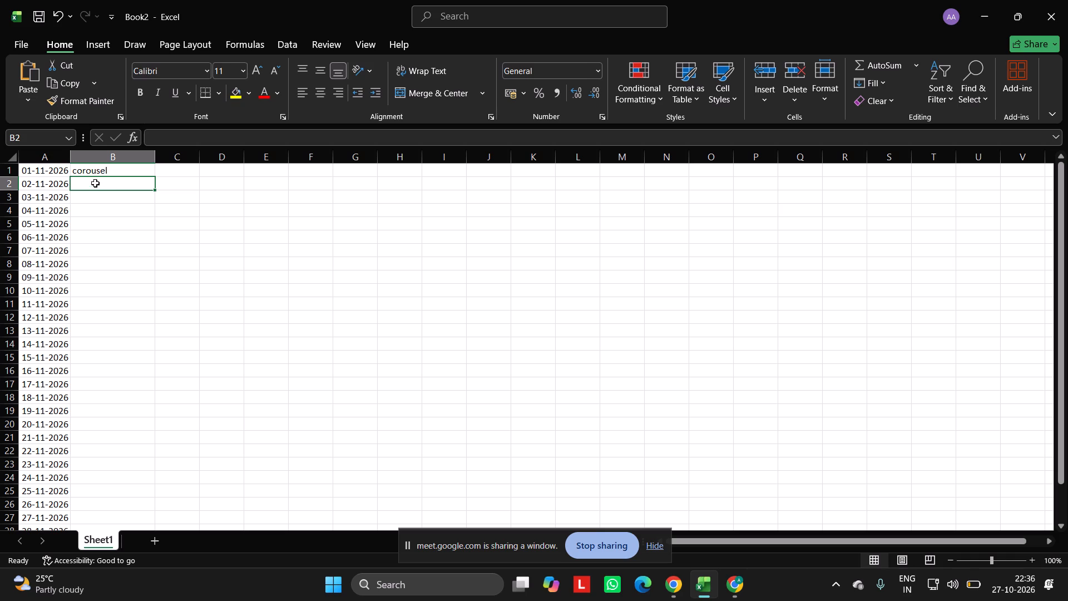
pyautogui.click(95, 183)
pyautogui.doubleClick(95, 183)
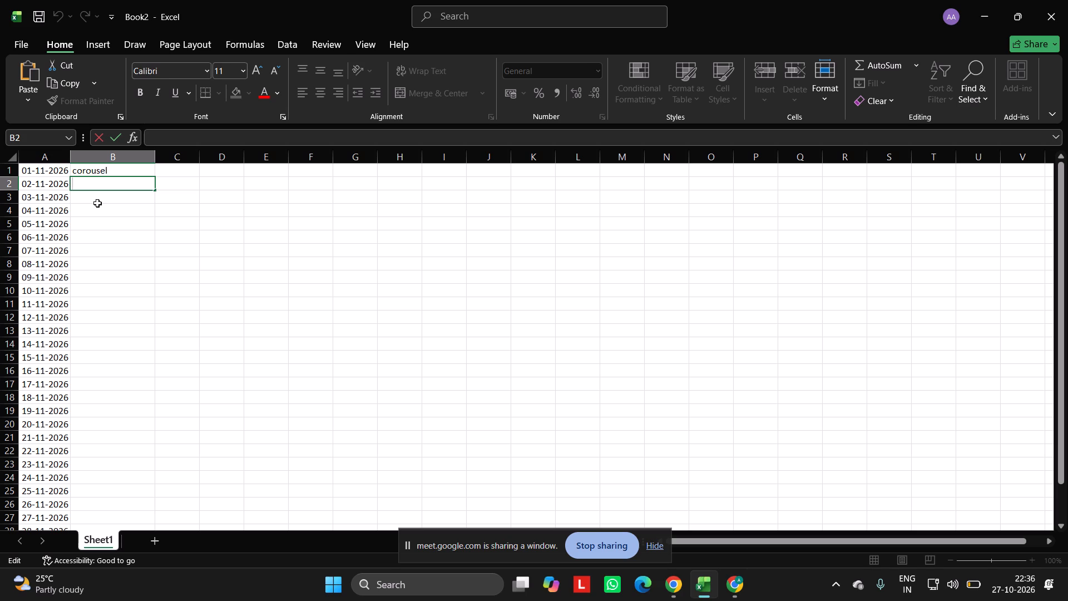
pyautogui.click(91, 200)
pyautogui.click(88, 181)
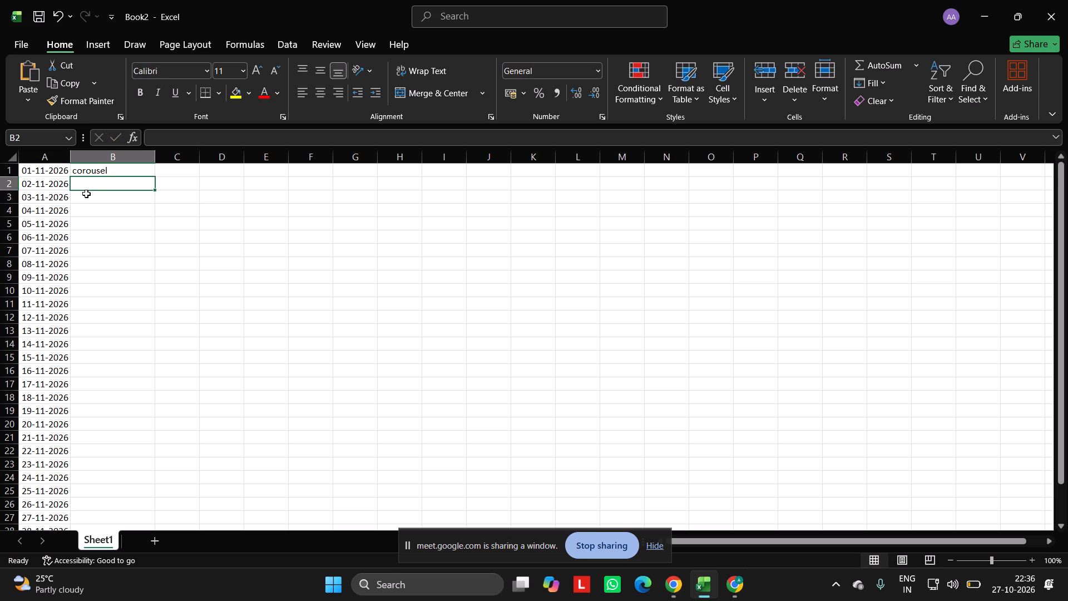
pyautogui.click(86, 194)
pyautogui.click(90, 180)
pyautogui.write('even')
pyautogui.write('t post')
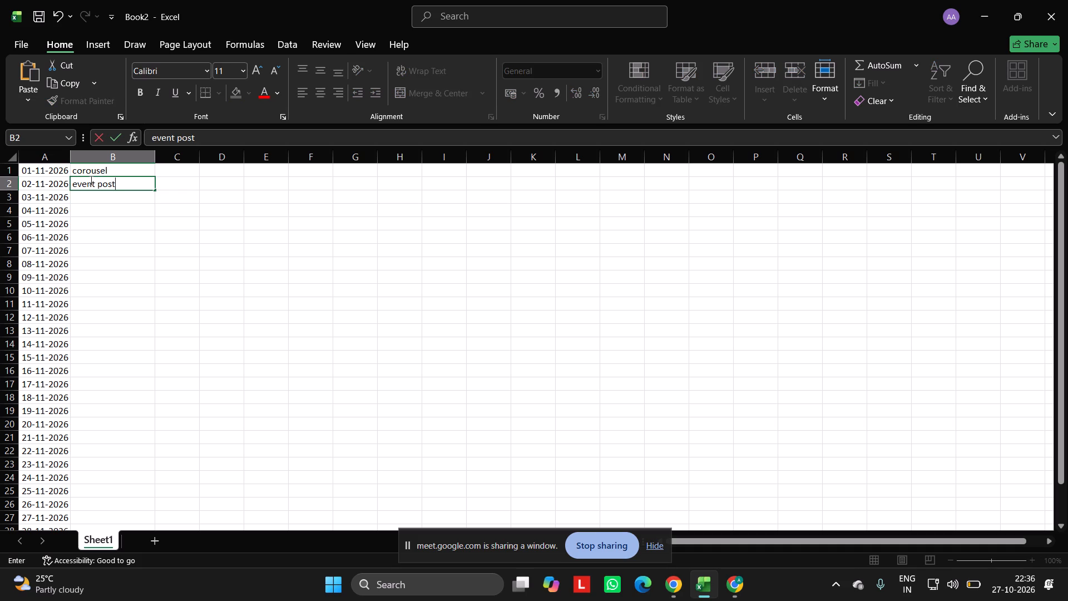
pyautogui.click(101, 195)
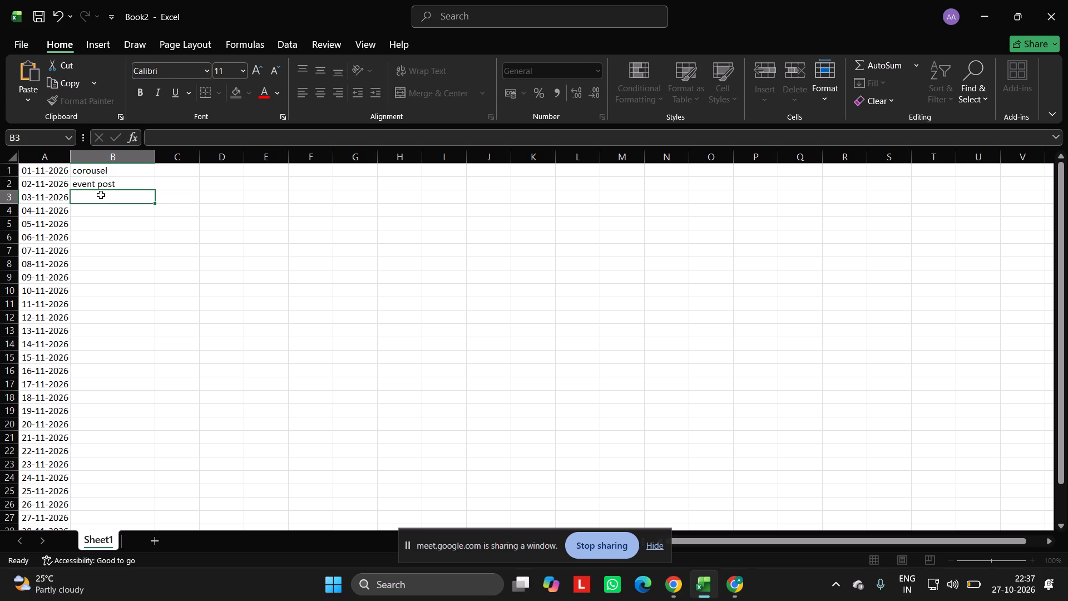
# Enter "event post" in B3 and B4, beside the dates 03-11-2026 and 04-11-2026.
pyautogui.write('event post')
pyautogui.press('space')
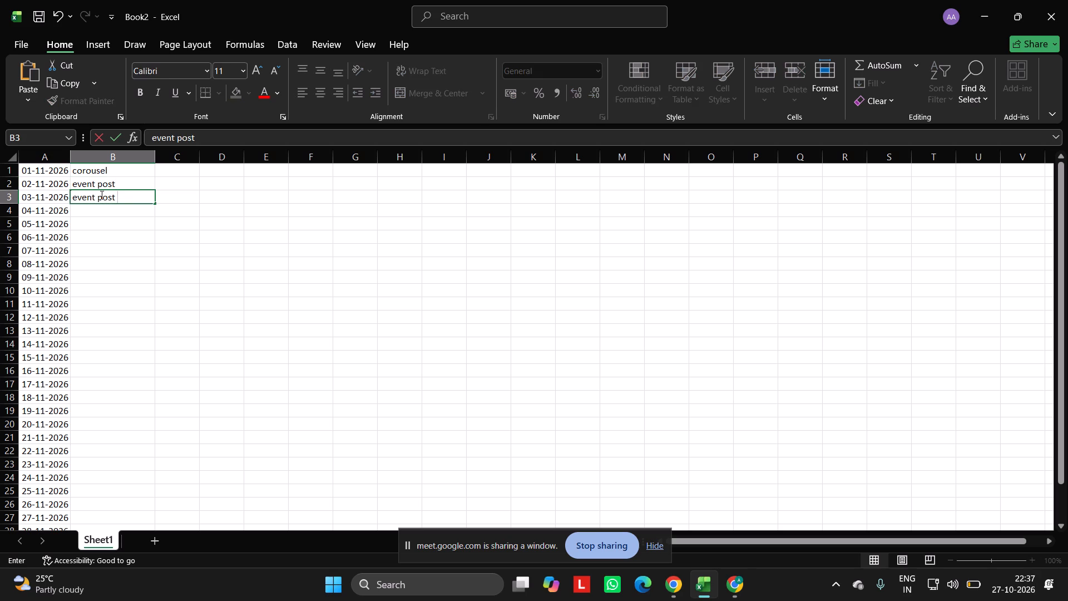
pyautogui.click(113, 210)
pyautogui.write('event post')
pyautogui.press('space')
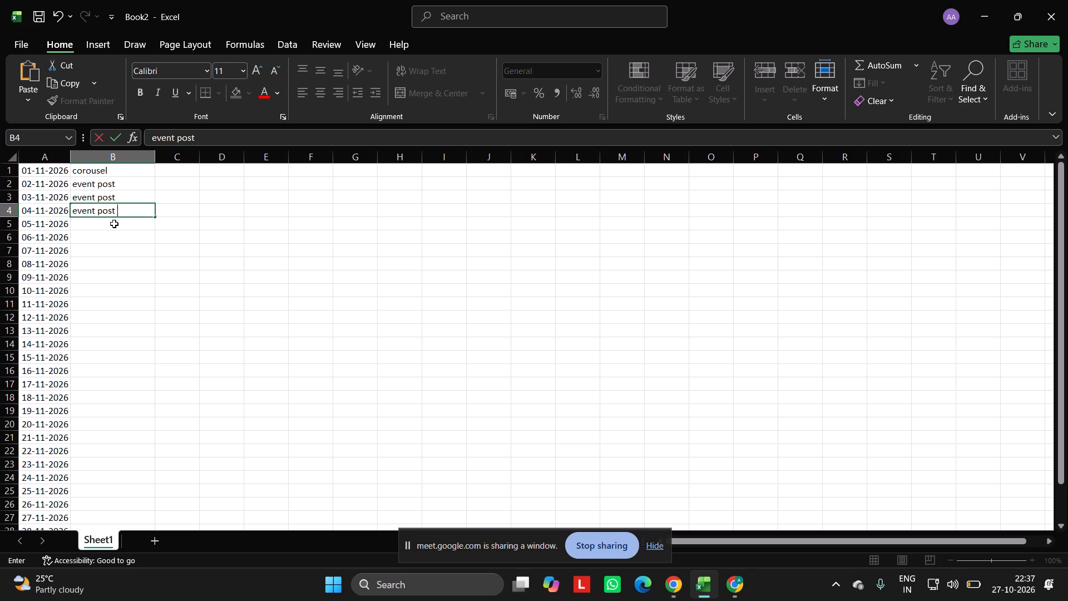
pyautogui.click(114, 223)
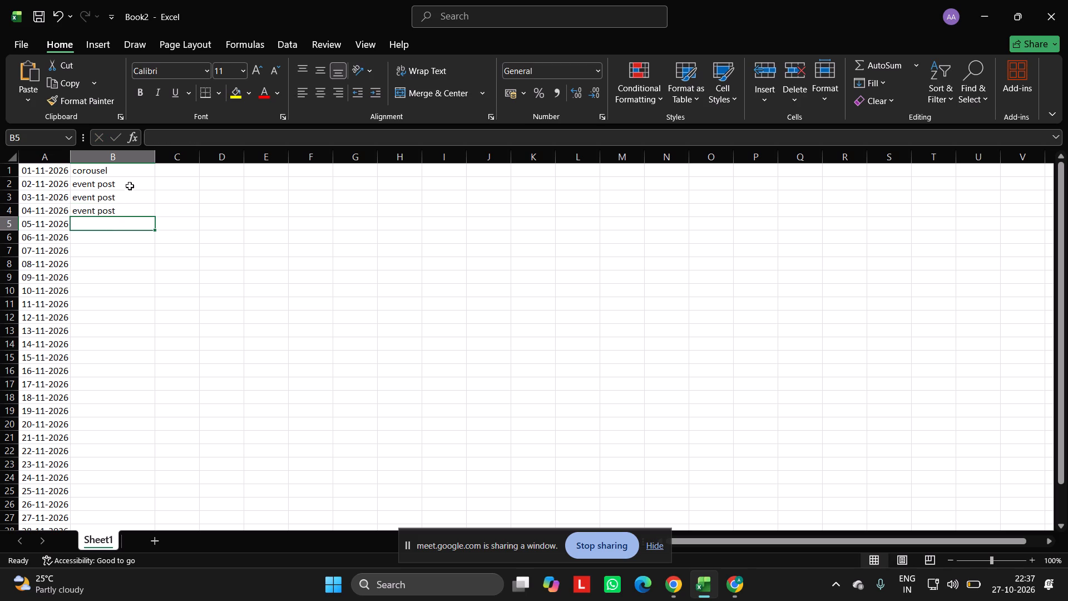
# Replace the entry in B3, beside 03-11-2026, with "event promotion reel".
pyautogui.click(108, 199)
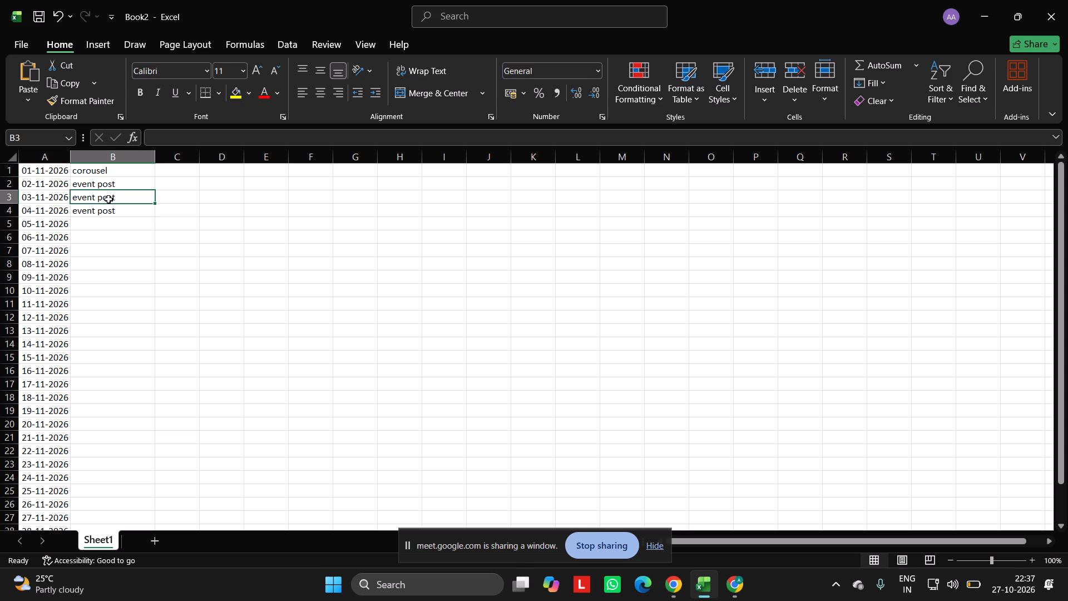
pyautogui.press('BackSpace')
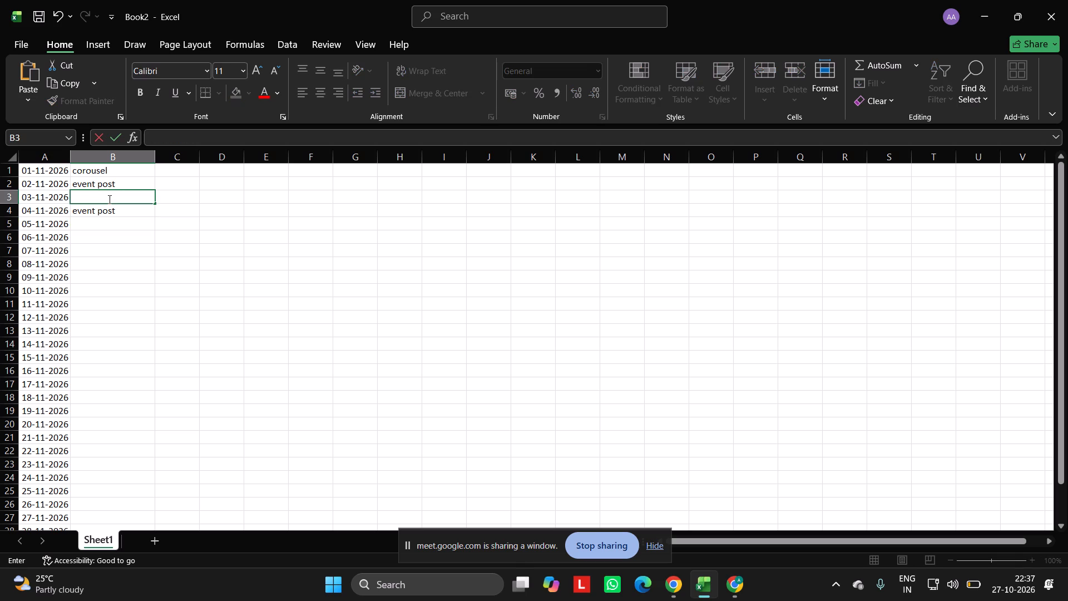
pyautogui.write('ree')
pyautogui.press('l')
pyautogui.press('BackSpace')
pyautogui.press('BackSpace')
pyautogui.press('BackSpace')
pyautogui.press('BackSpace')
pyautogui.write('event promotion reel')
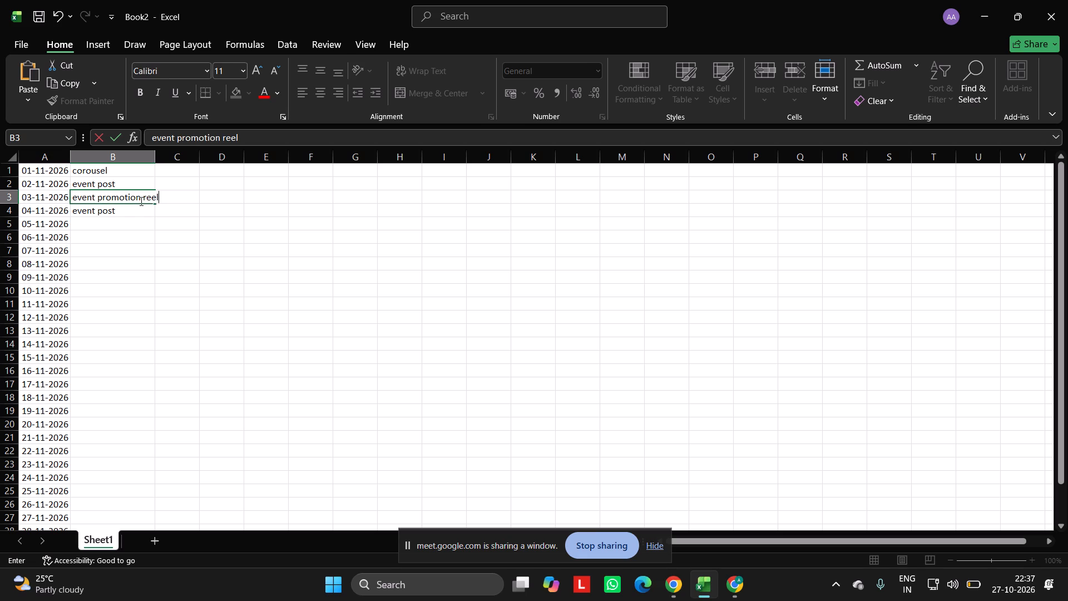
pyautogui.press('Return')
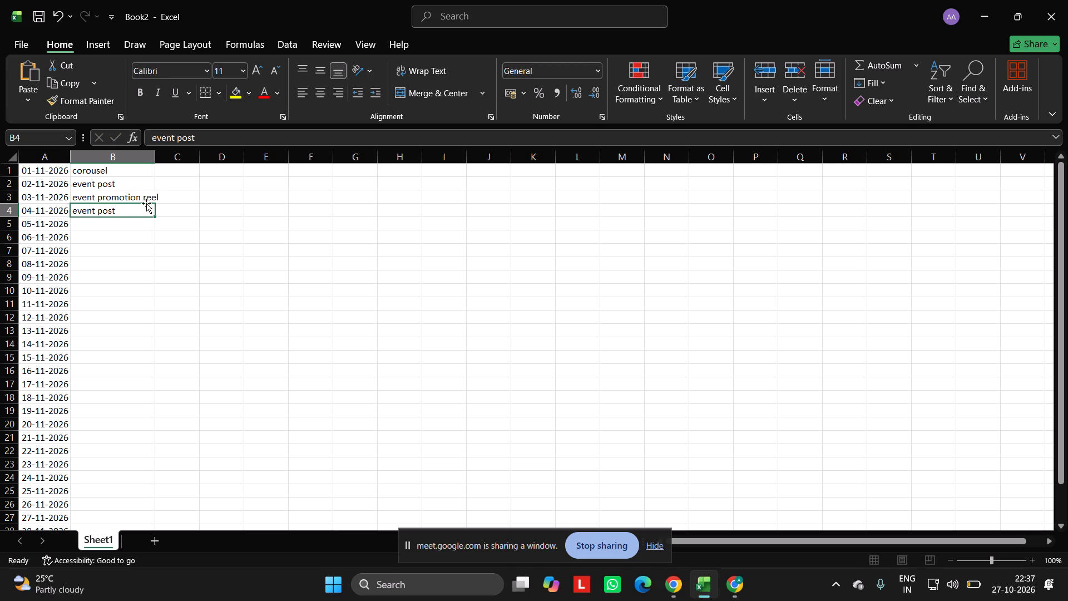
pyautogui.click(141, 196)
pyautogui.press('Return')
pyautogui.doubleClick(140, 199)
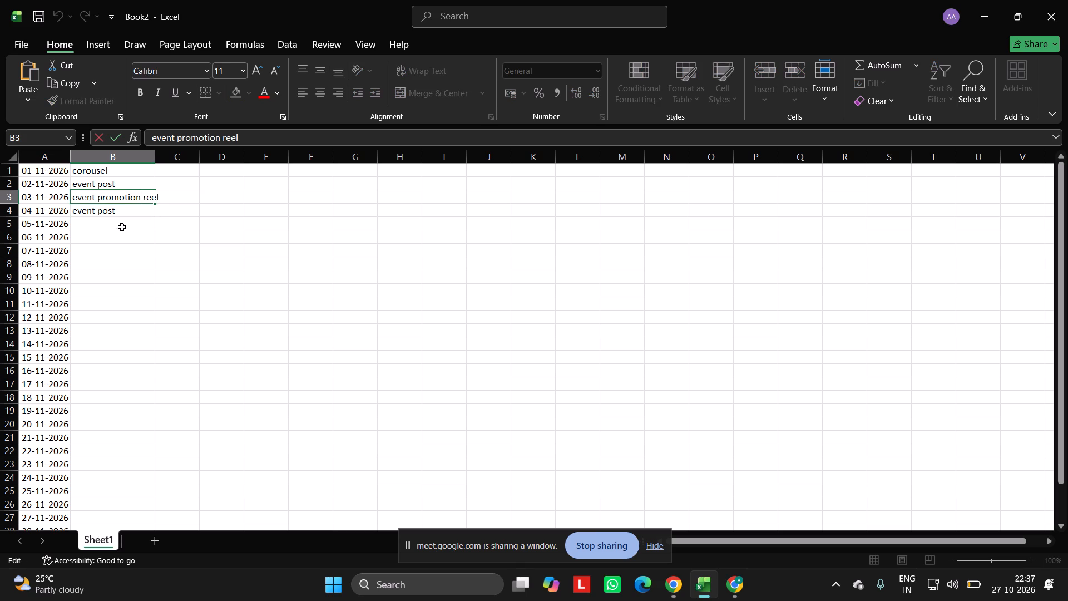
pyautogui.click(121, 226)
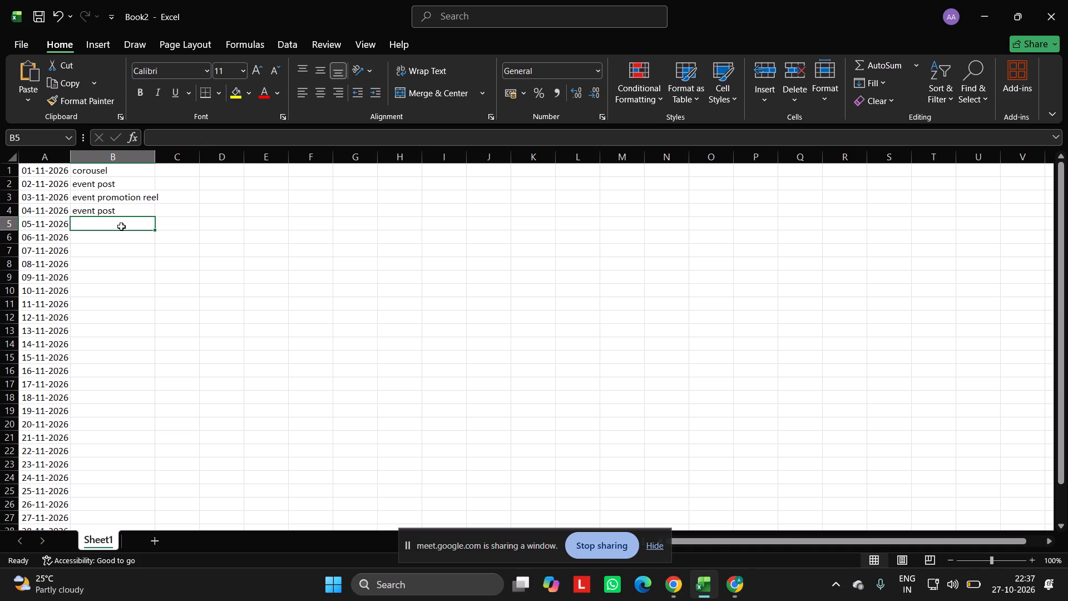
# Enter "event updates" in B5 for 05-11-2026 and "event recape" in B6 for 06-11-2026.
pyautogui.write('event up')
pyautogui.write('dates')
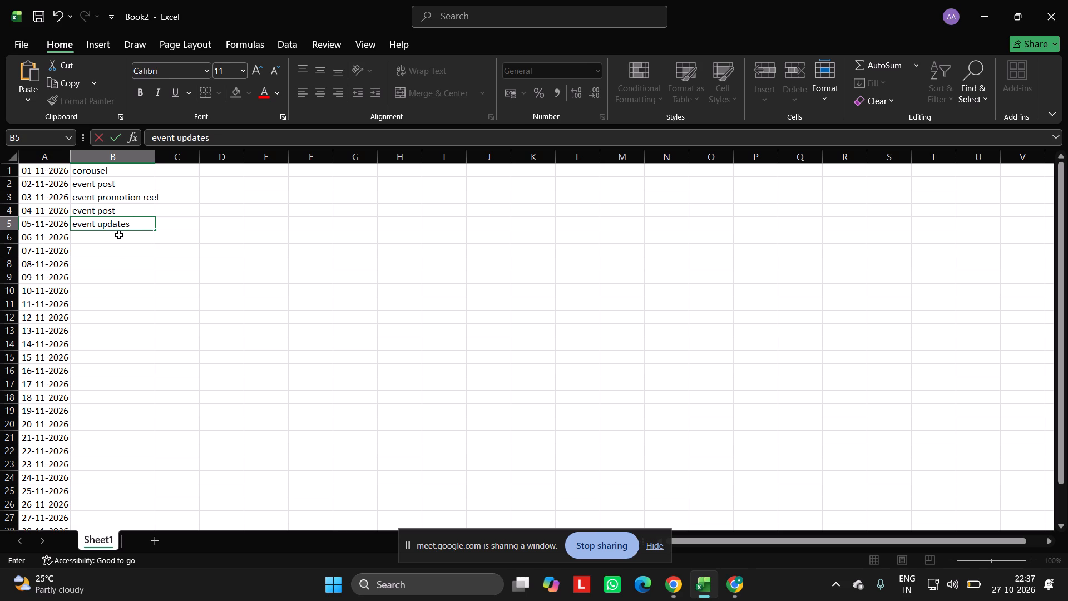
pyautogui.click(119, 235)
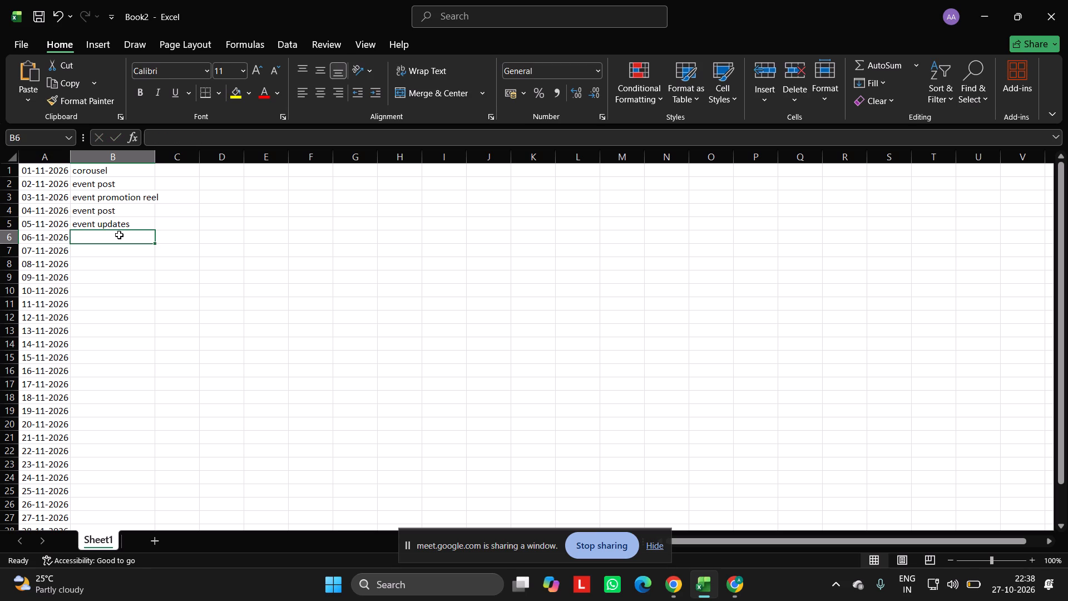
pyautogui.write('event recape')
pyautogui.click(103, 255)
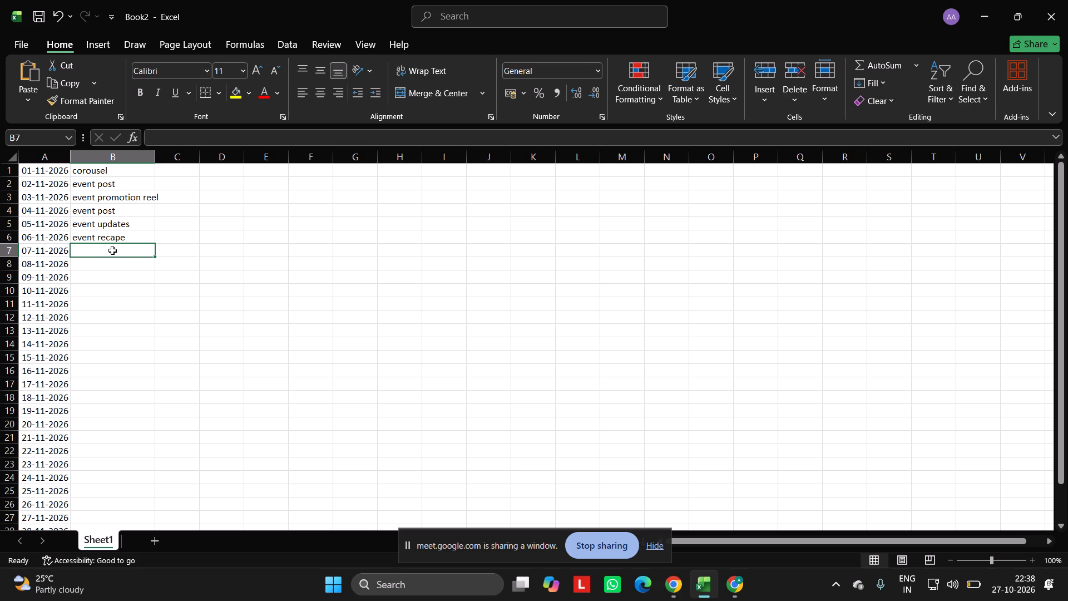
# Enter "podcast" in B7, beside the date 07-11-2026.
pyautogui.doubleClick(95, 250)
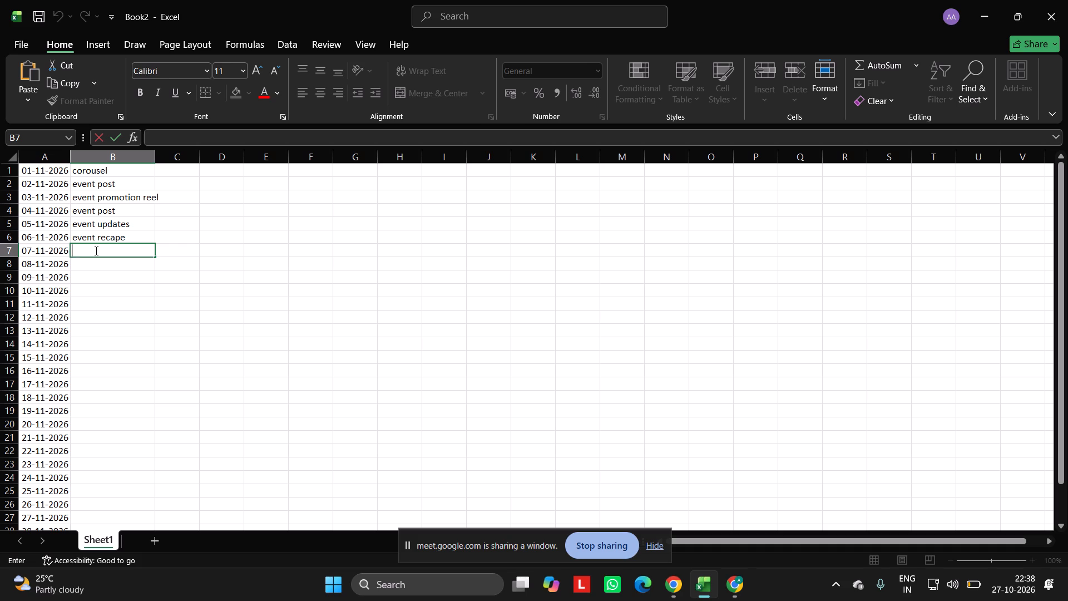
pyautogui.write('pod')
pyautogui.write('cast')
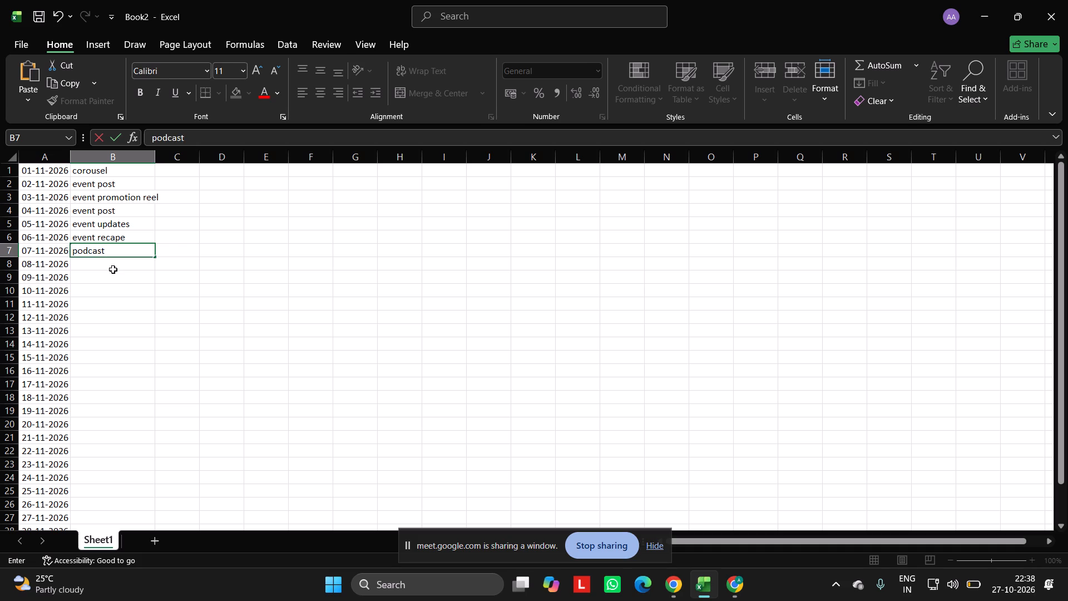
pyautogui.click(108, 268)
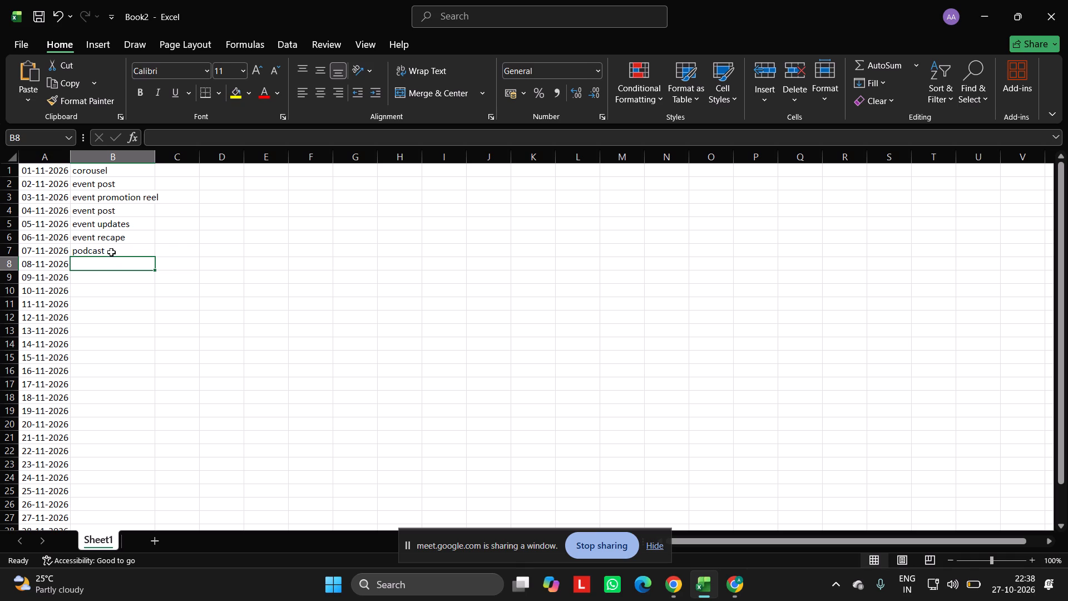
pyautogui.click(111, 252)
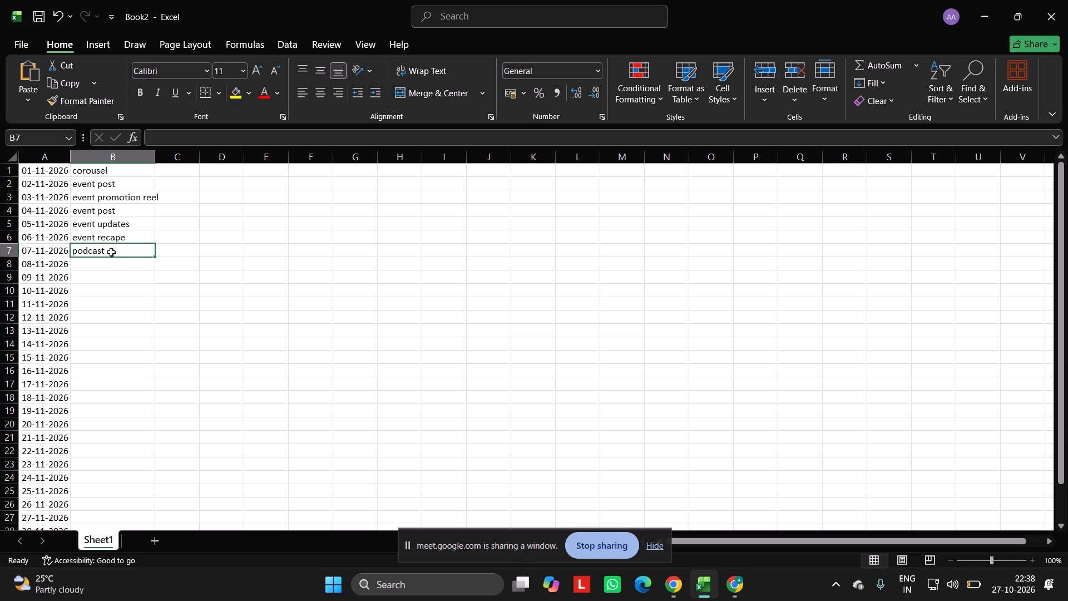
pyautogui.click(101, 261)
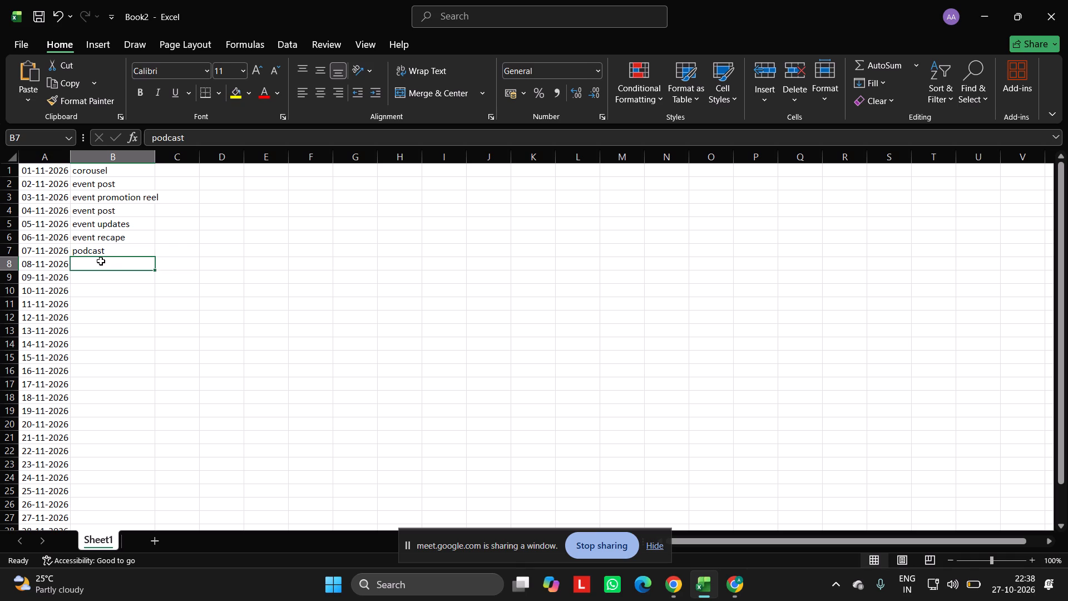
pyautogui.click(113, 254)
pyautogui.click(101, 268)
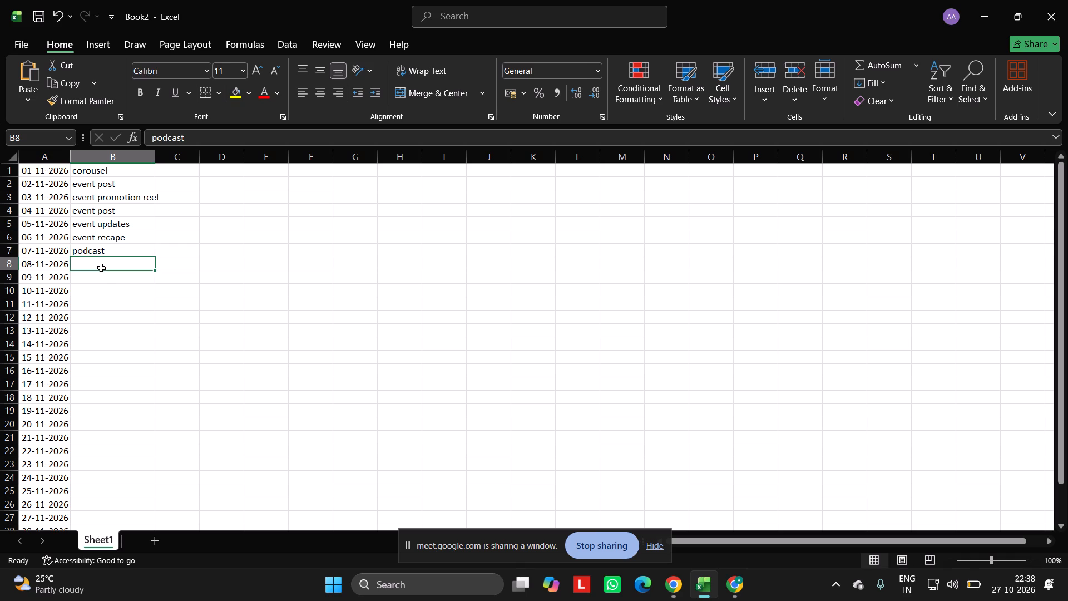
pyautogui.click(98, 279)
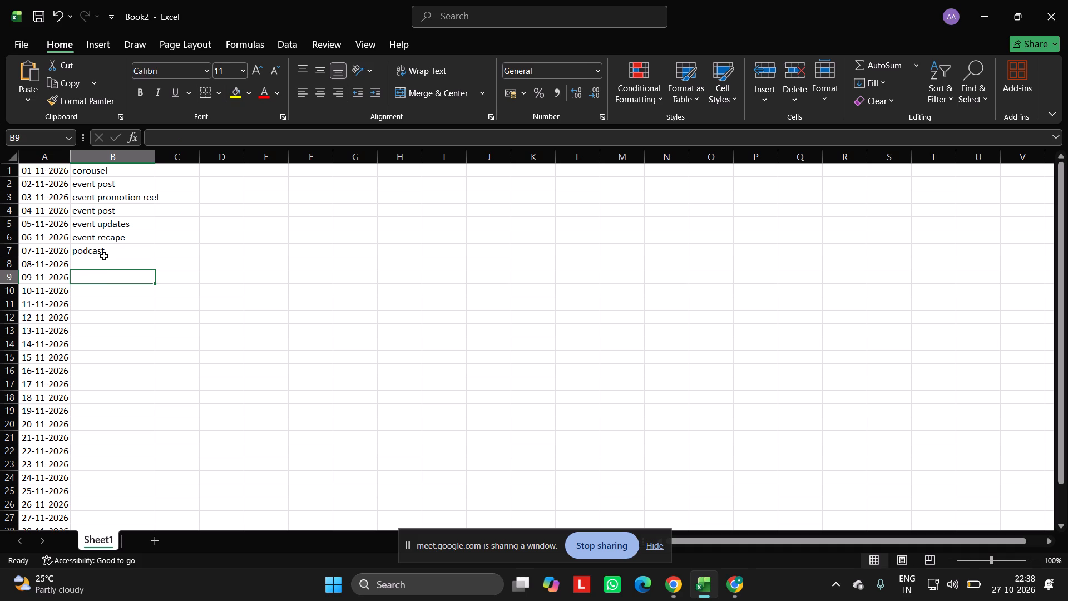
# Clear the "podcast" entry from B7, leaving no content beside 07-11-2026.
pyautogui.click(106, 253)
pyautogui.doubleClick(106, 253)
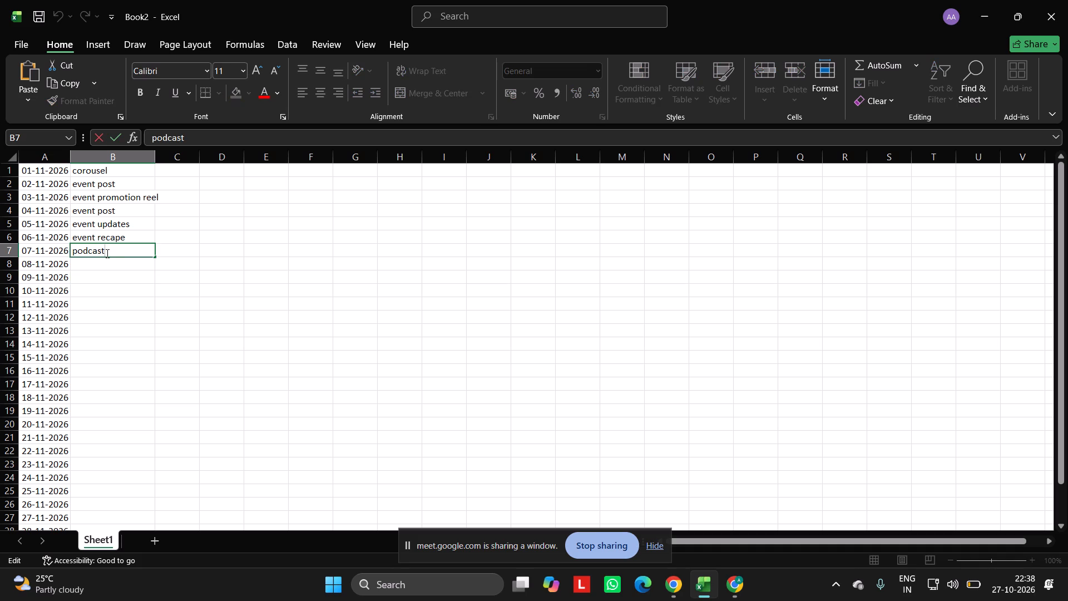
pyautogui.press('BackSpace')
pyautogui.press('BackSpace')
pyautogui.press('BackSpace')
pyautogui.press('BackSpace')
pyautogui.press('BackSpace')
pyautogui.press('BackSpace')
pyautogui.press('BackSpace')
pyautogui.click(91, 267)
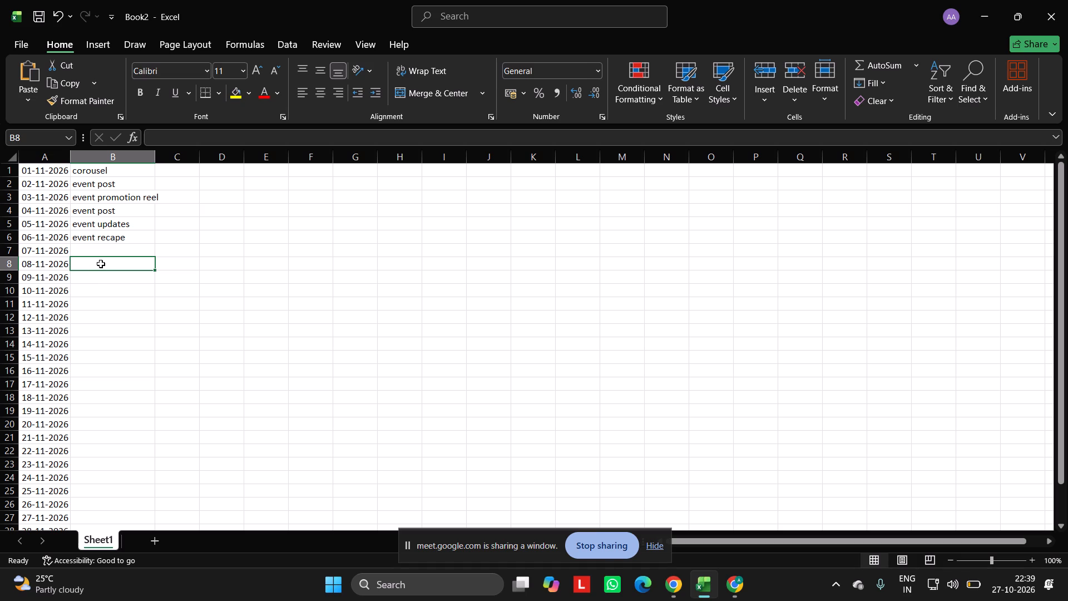
# Enter "diwali post" in B8, beside the date 08-11-2026.
pyautogui.write('diwali')
pyautogui.press('space')
pyautogui.write('post')
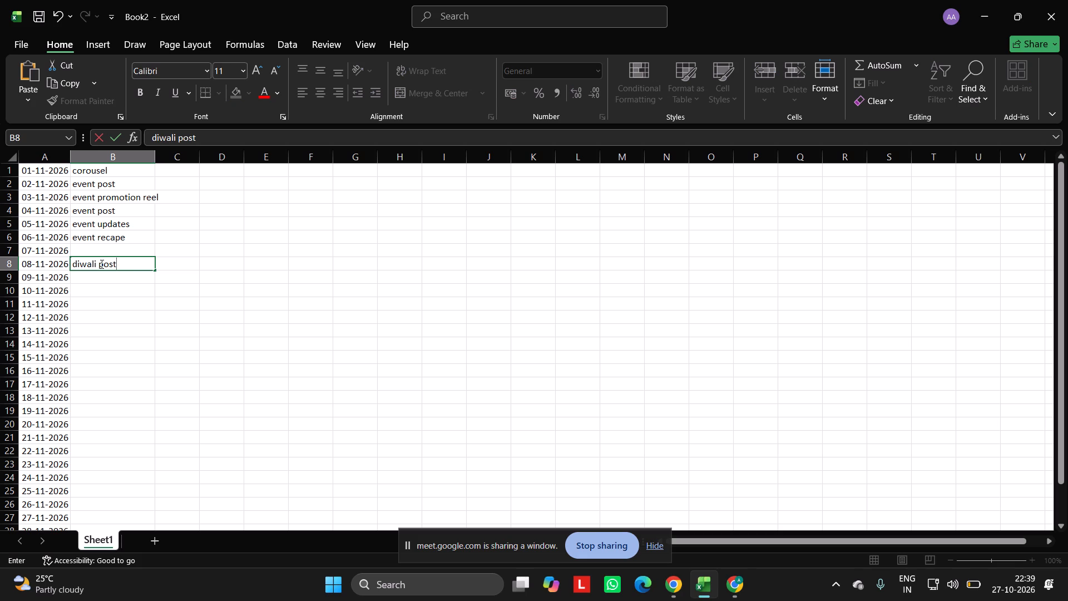
pyautogui.click(121, 249)
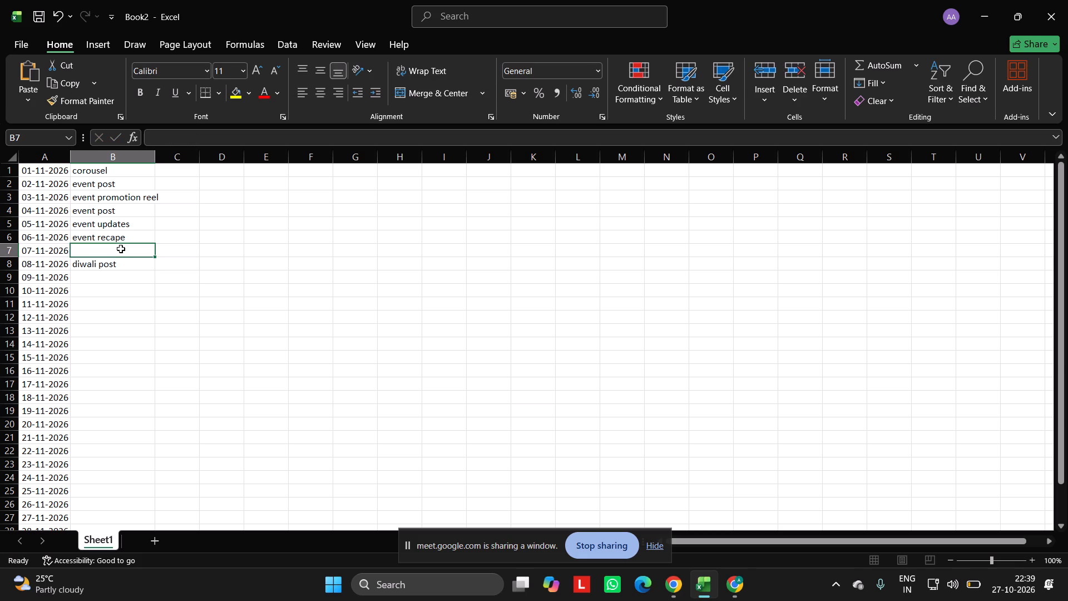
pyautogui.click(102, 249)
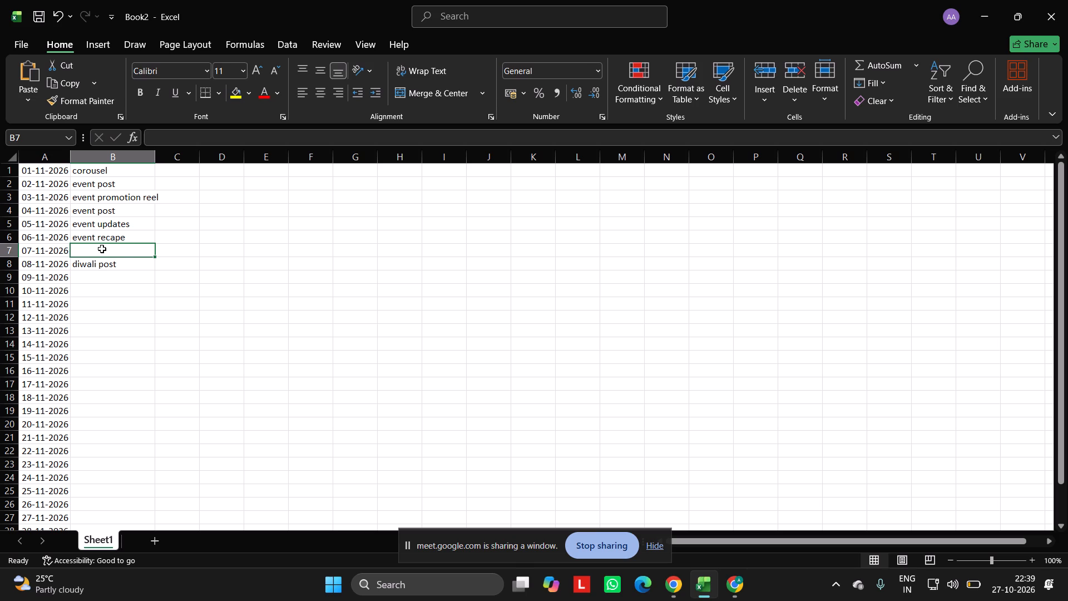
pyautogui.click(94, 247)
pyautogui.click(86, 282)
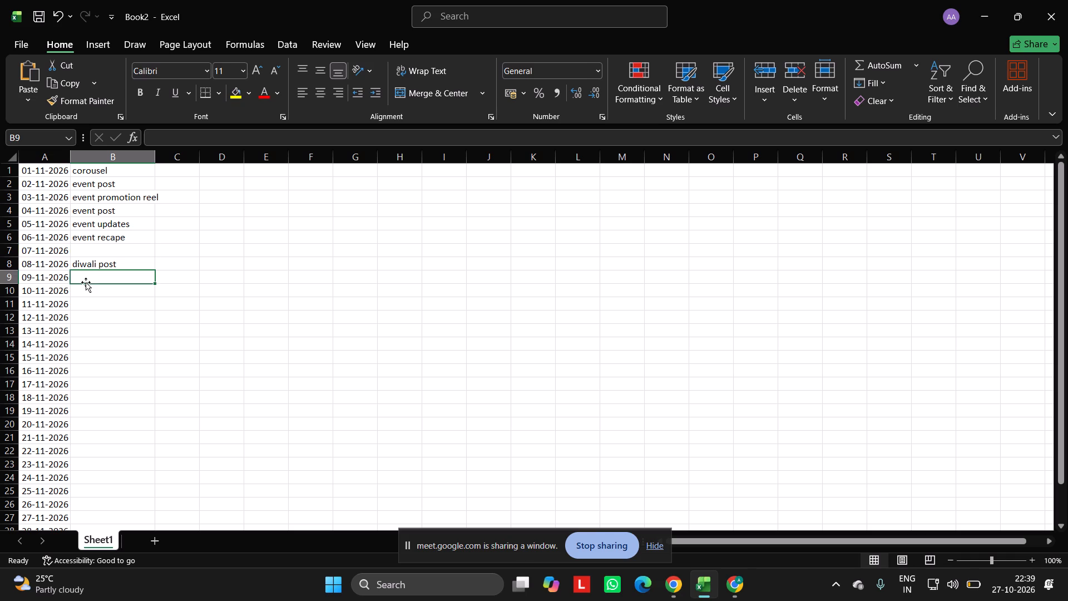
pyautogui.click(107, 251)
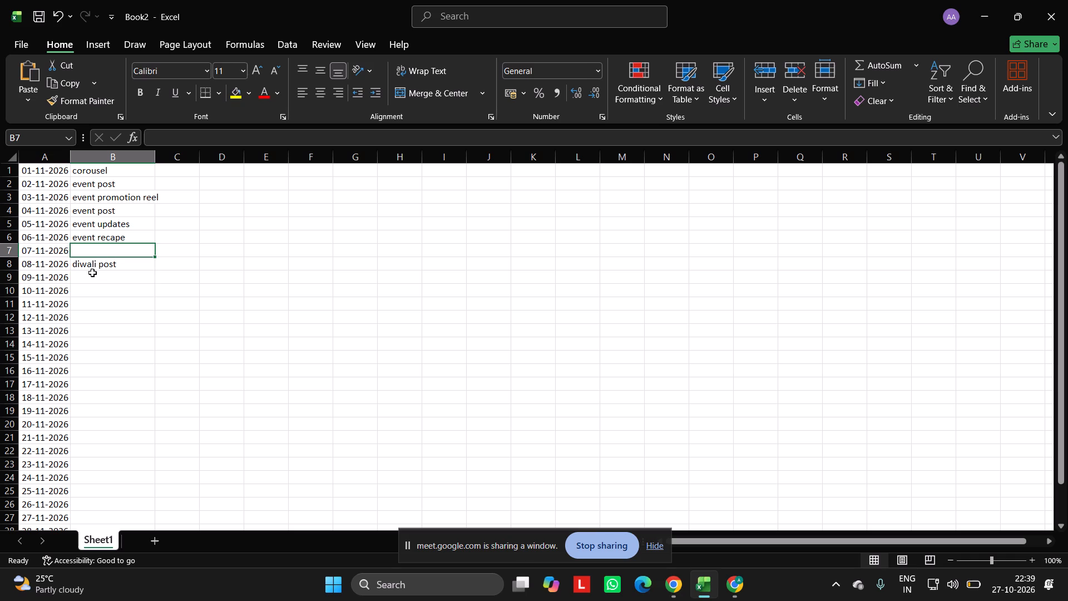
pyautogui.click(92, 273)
# Enter "corousel" in B10, beside the date 10-11-2026.
pyautogui.click(96, 294)
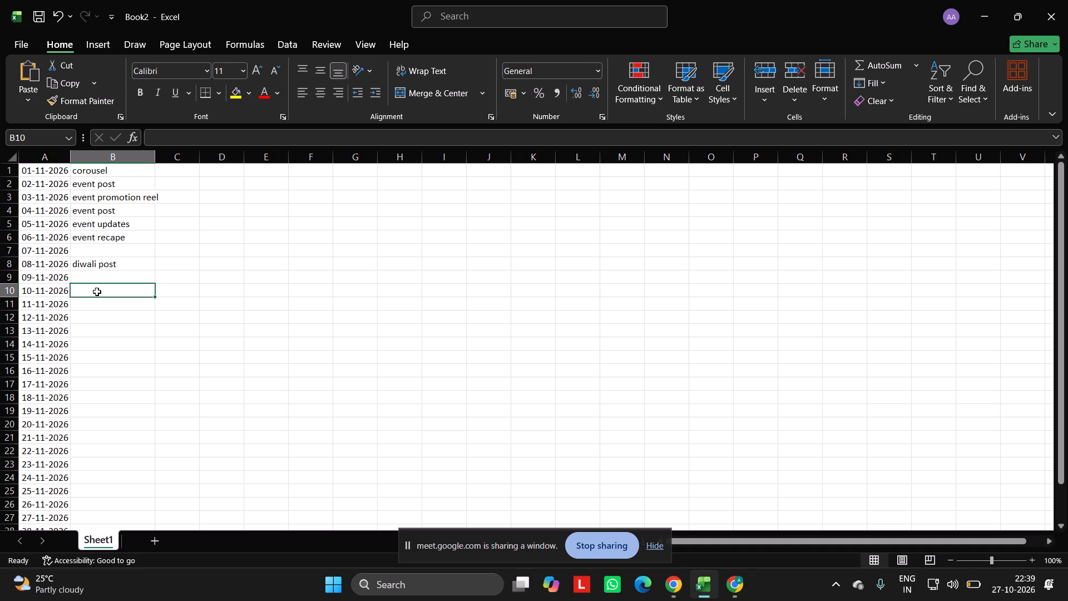
pyautogui.press('c')
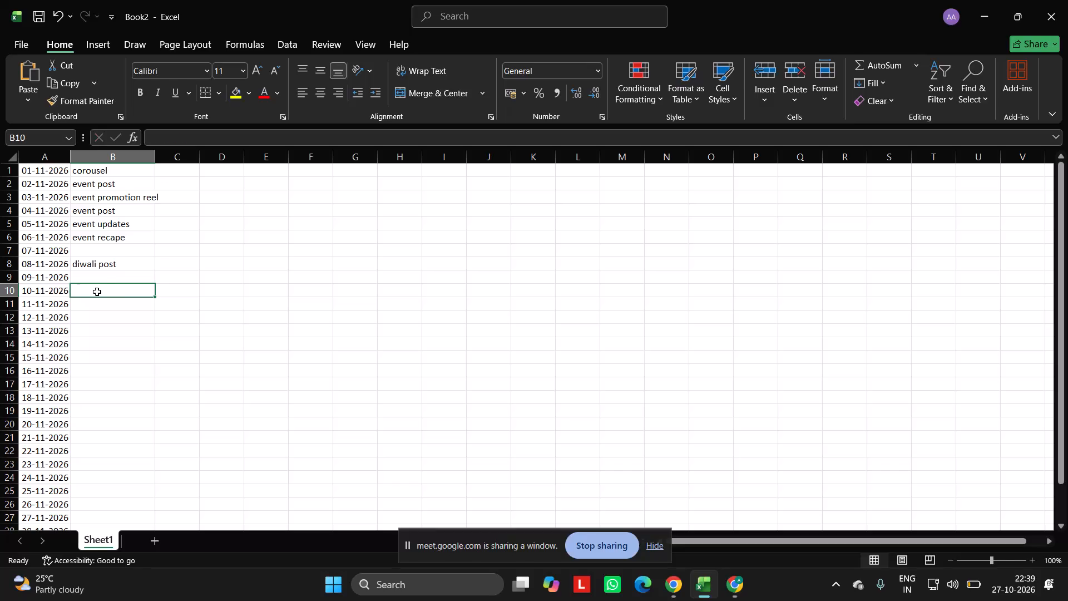
pyautogui.press('o')
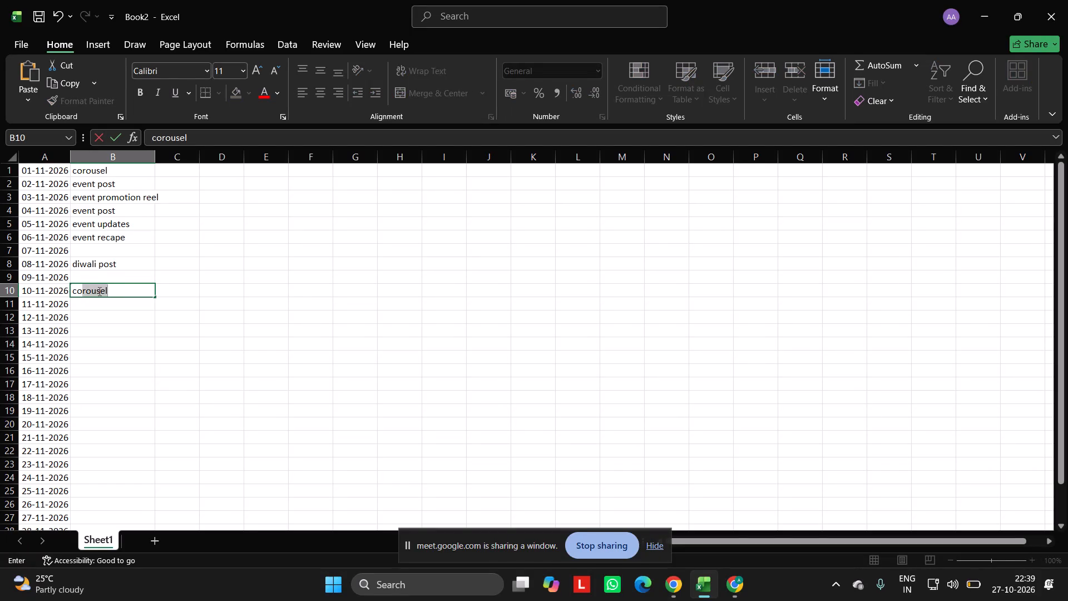
pyautogui.press('Return')
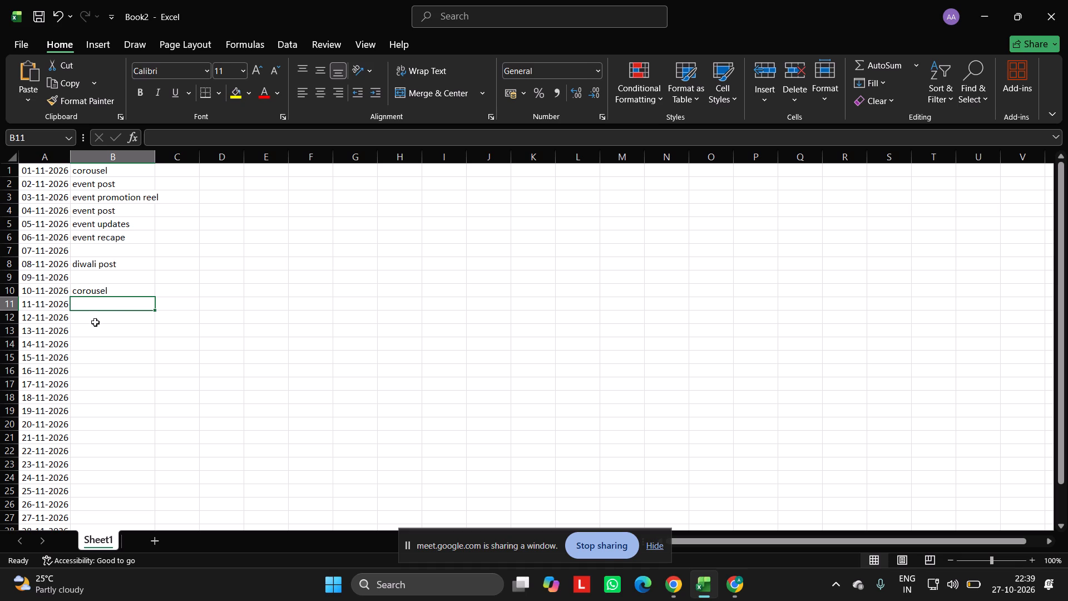
# Enter "podcast" in B12 as the content for 12-11-2026.
pyautogui.click(95, 322)
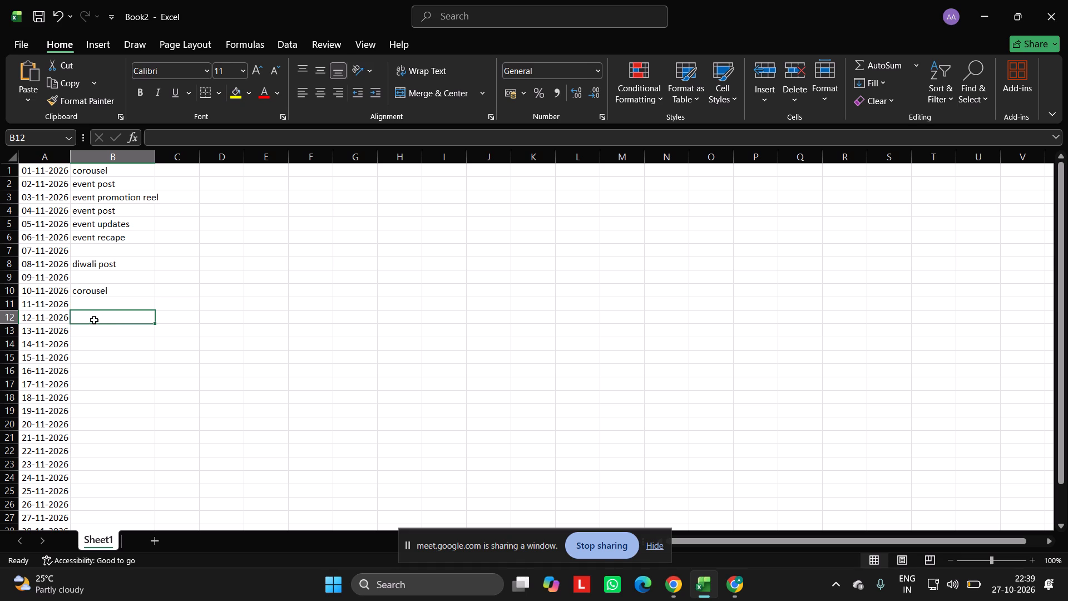
pyautogui.doubleClick(86, 319)
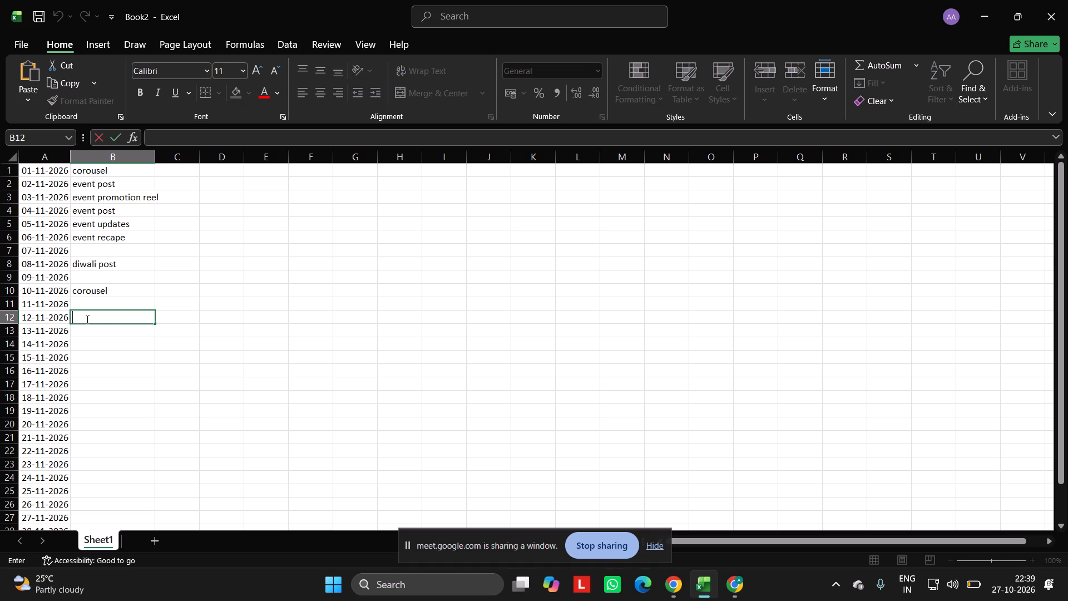
pyautogui.press('r')
pyautogui.press('BackSpace')
pyautogui.write('podcast')
pyautogui.press('space')
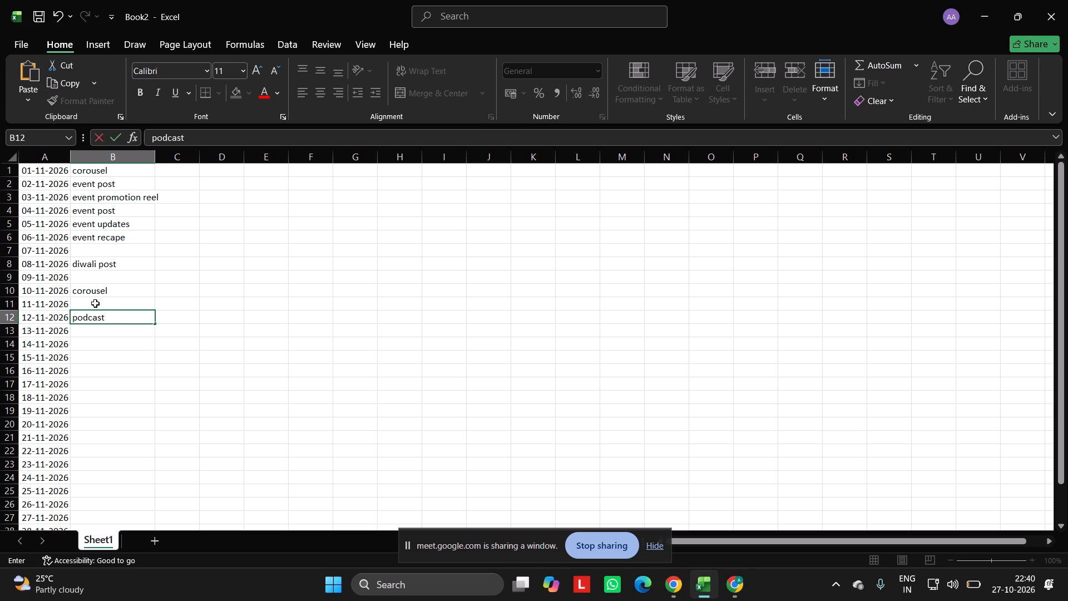
pyautogui.click(95, 303)
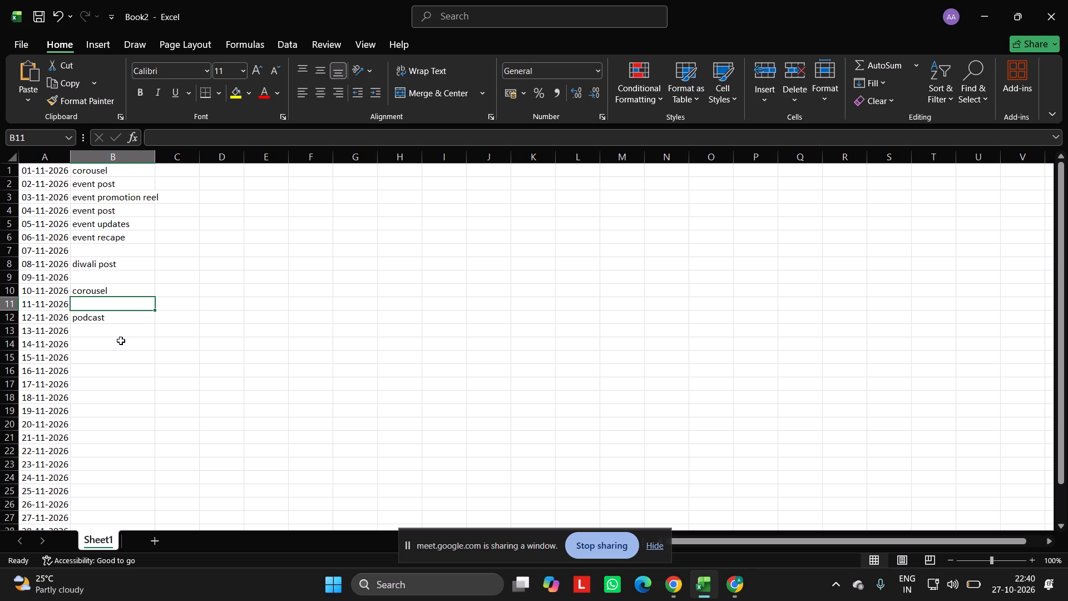
# Enter "corousel" in B14 as the content for 14-11-2026.
pyautogui.click(109, 332)
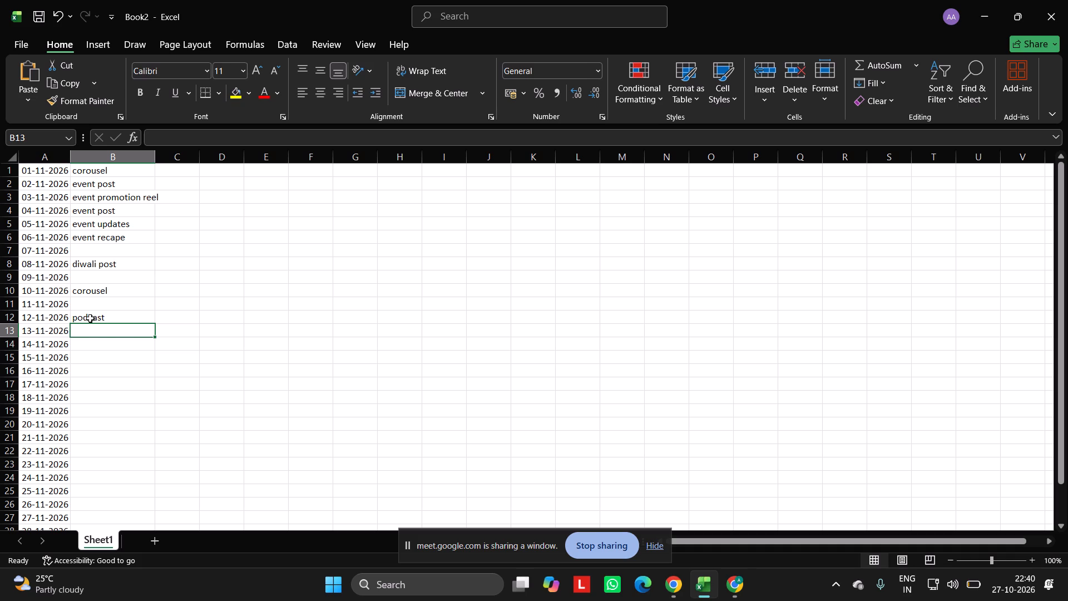
pyautogui.click(97, 348)
pyautogui.press('c')
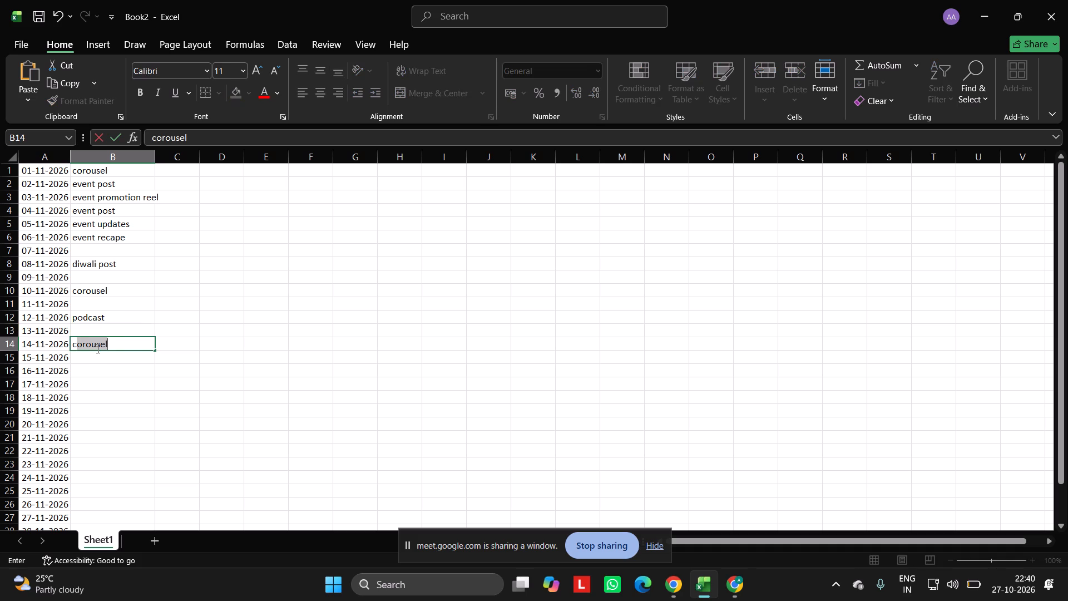
pyautogui.press('o')
pyautogui.press('Return')
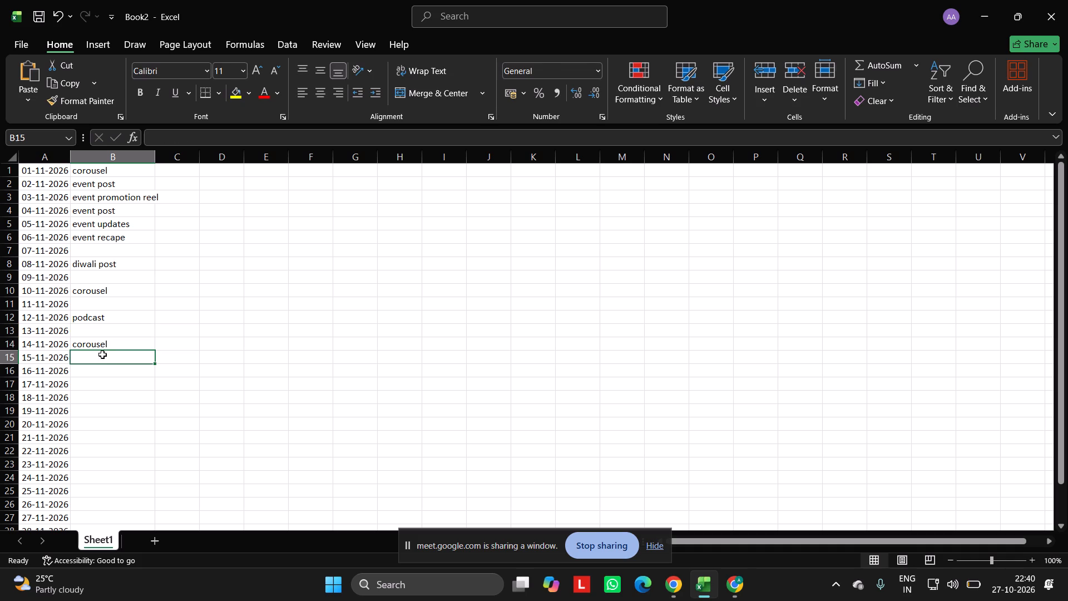
# Enter "podcast" in B15, beside the date 15-11-2026.
pyautogui.click(108, 362)
pyautogui.click(100, 356)
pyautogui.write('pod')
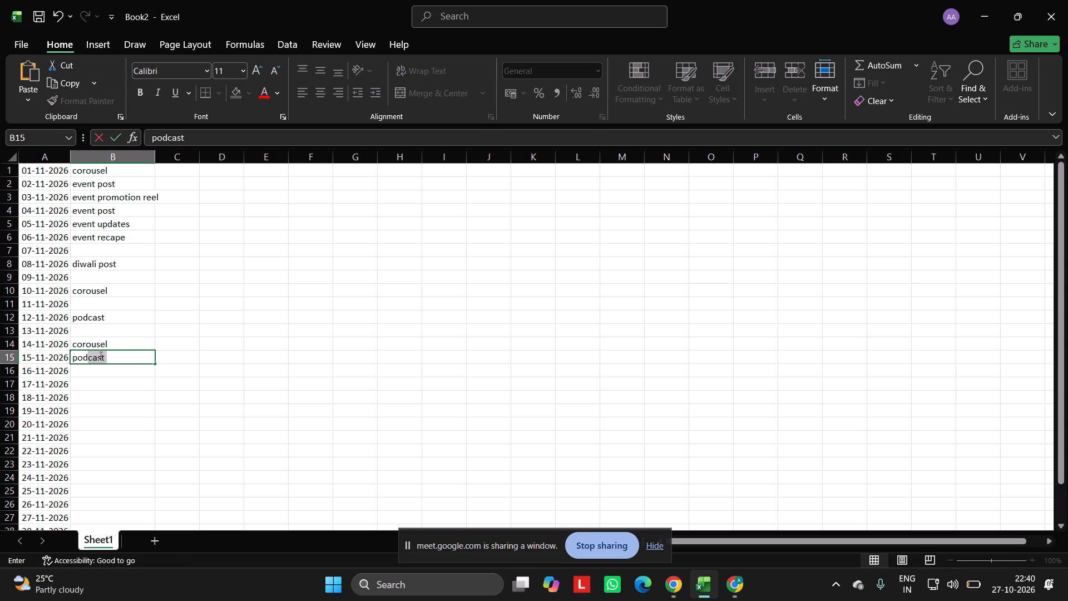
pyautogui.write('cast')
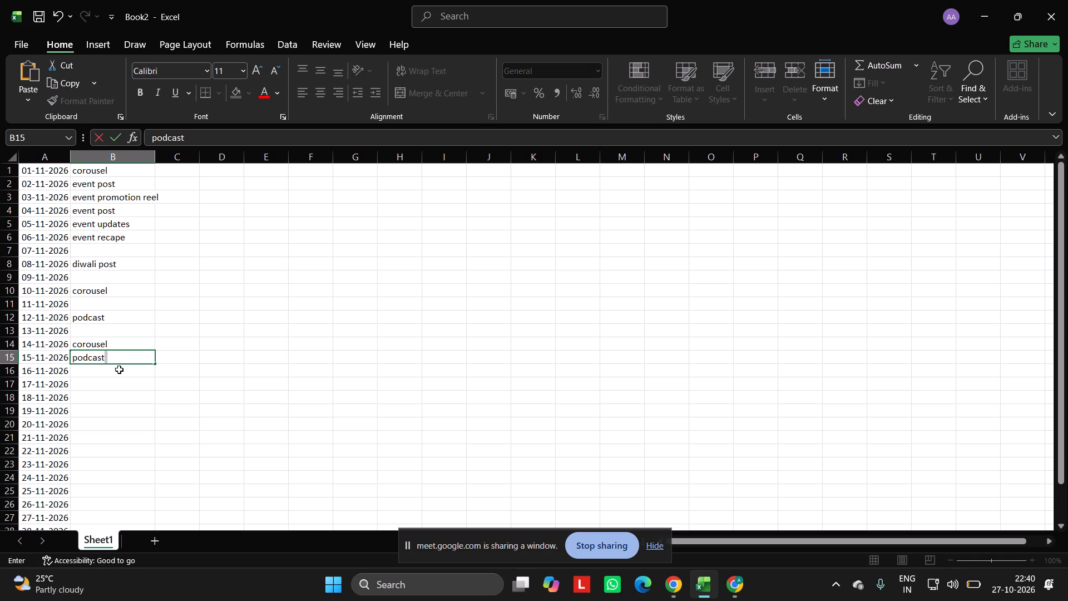
# Finish the "podcast" entry in B15 and select B16, beside the date 16-11-2026.
pyautogui.click(117, 371)
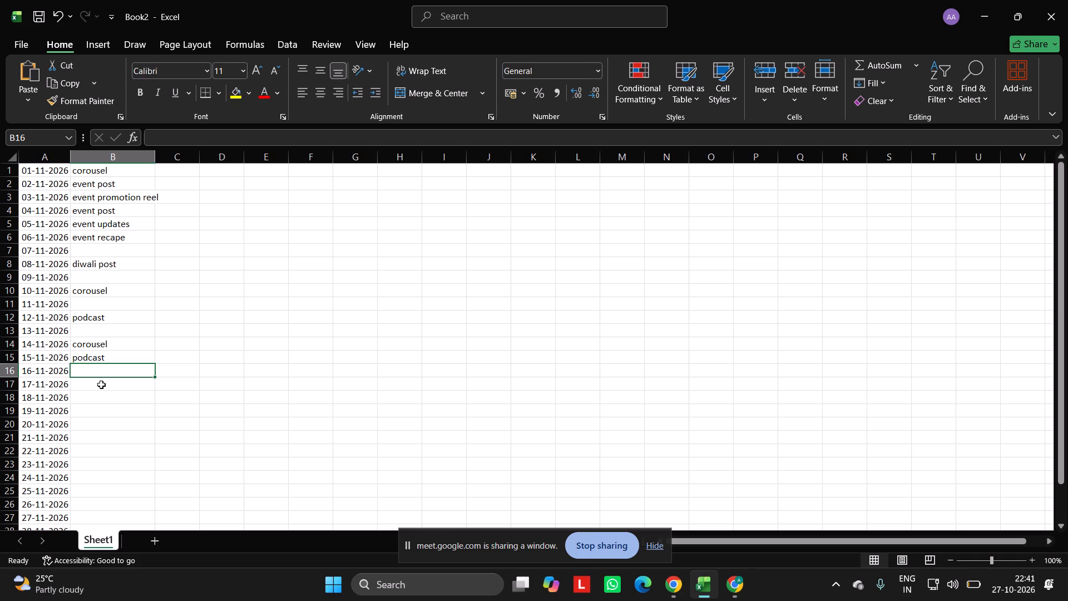
# Turn on the computer's mobile hotspot in the Windows quick settings, and return to the workbook.
pyautogui.click(933, 584)
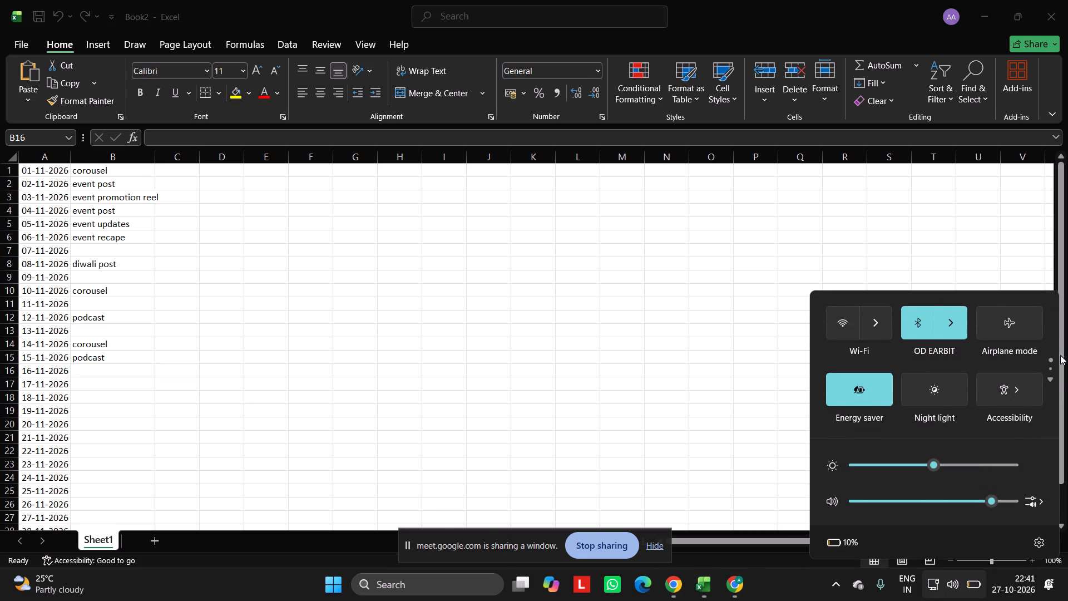
pyautogui.click(1048, 367)
pyautogui.click(952, 309)
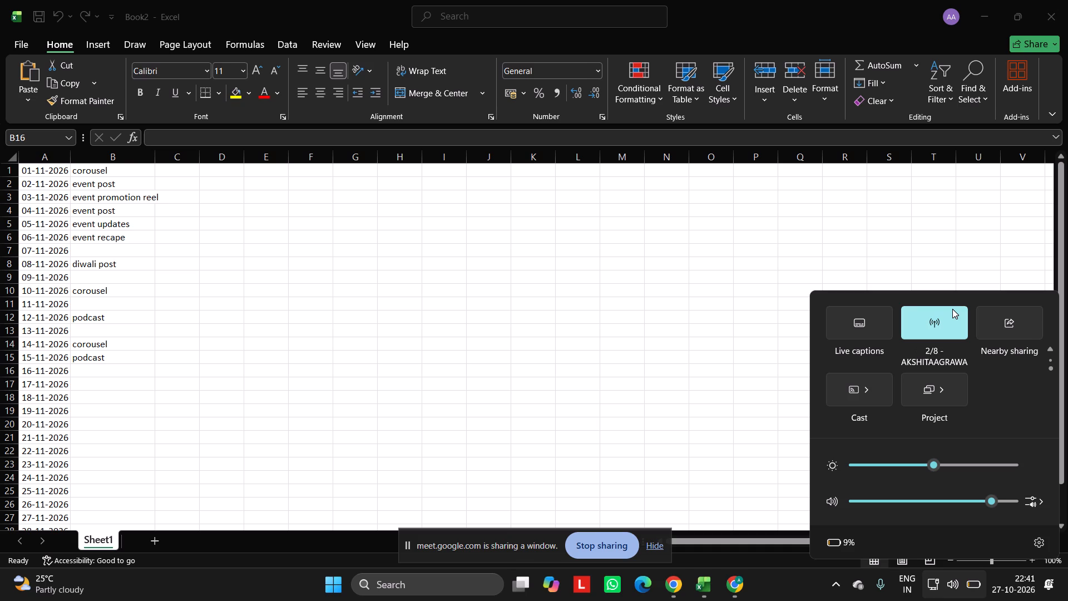
pyautogui.click(961, 266)
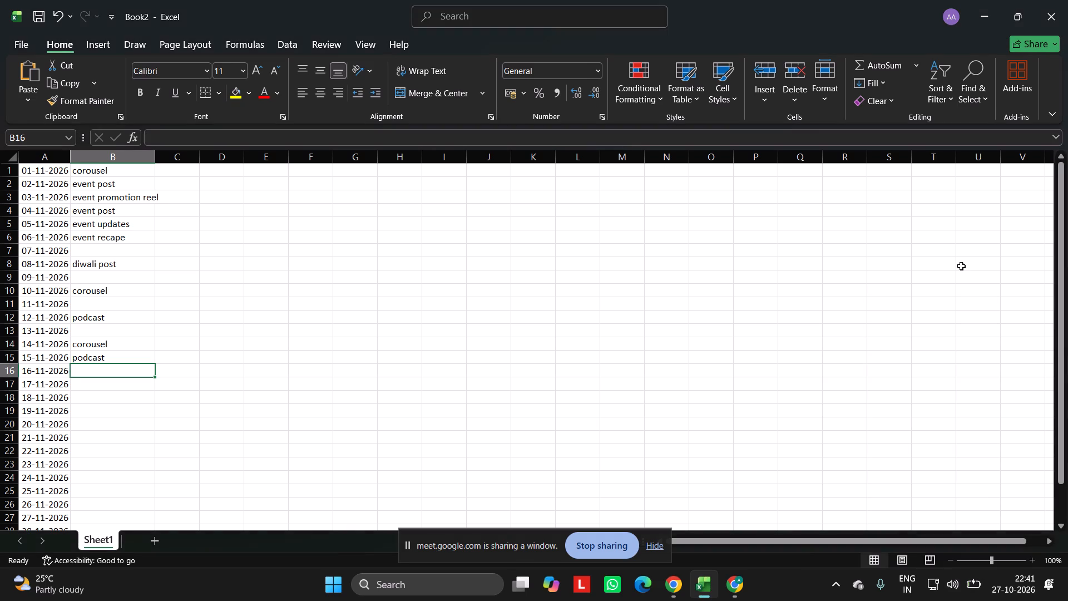
# Check the mobile hotspot's status in the Windows quick settings, and return to the workbook.
pyautogui.click(933, 587)
pyautogui.click(1049, 372)
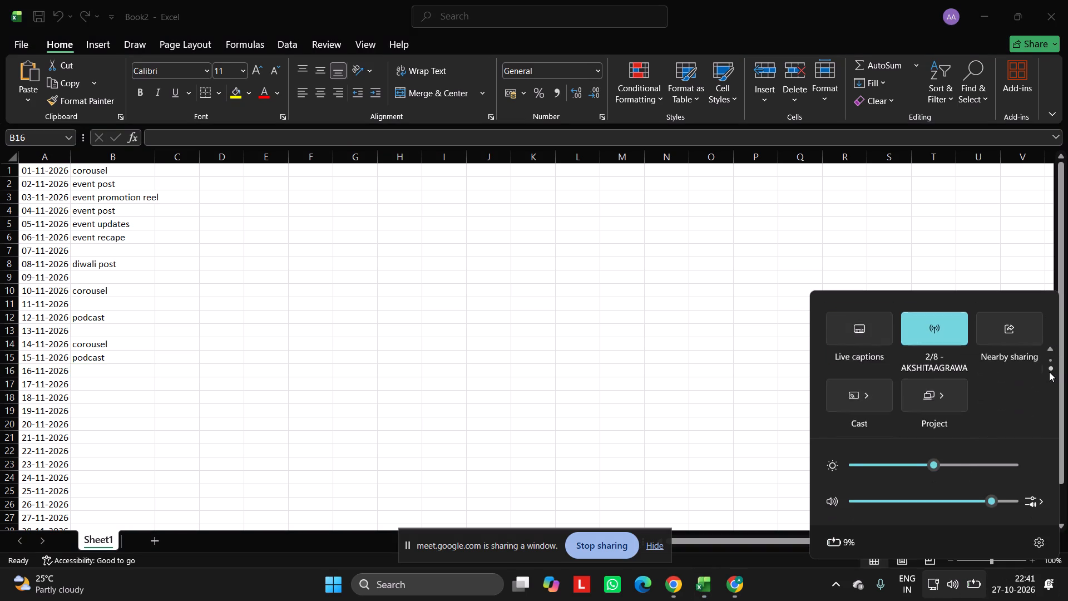
pyautogui.click(984, 236)
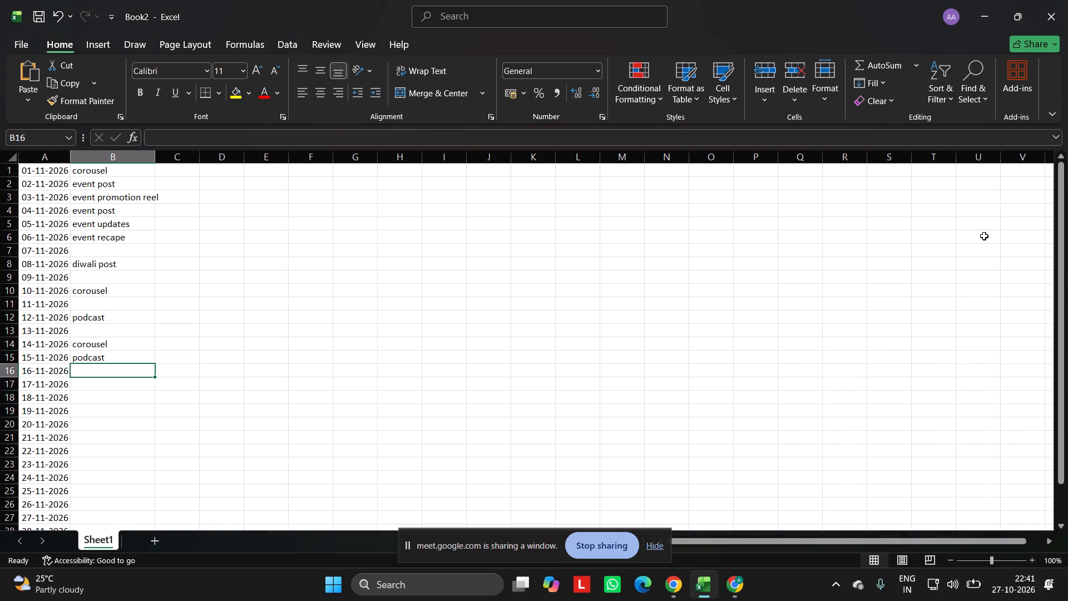
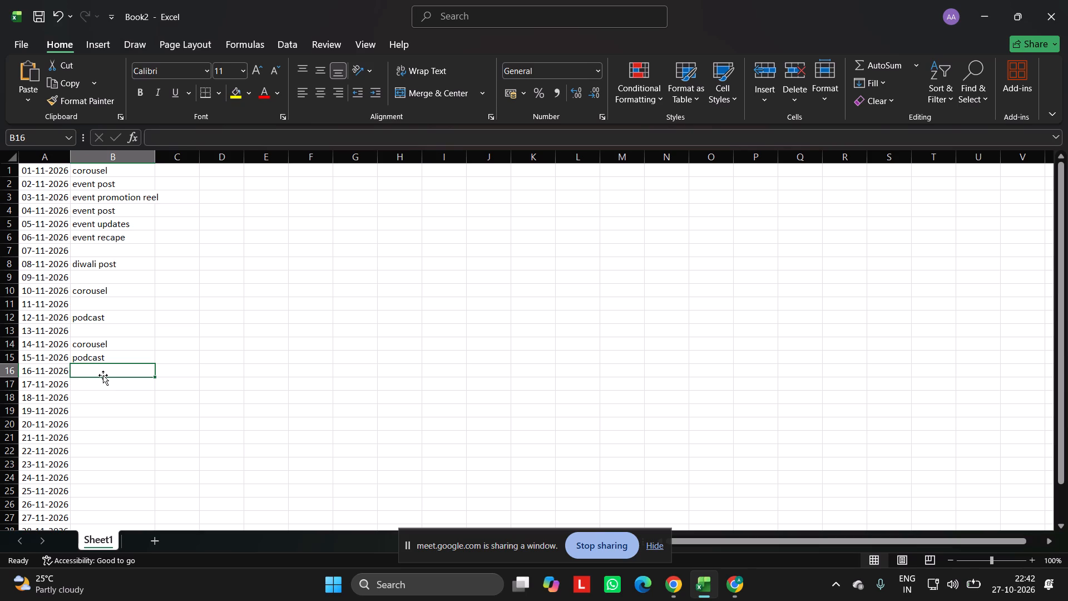
# Enter "corousel" in B17 as the content for 17-11-2026.
pyautogui.click(103, 347)
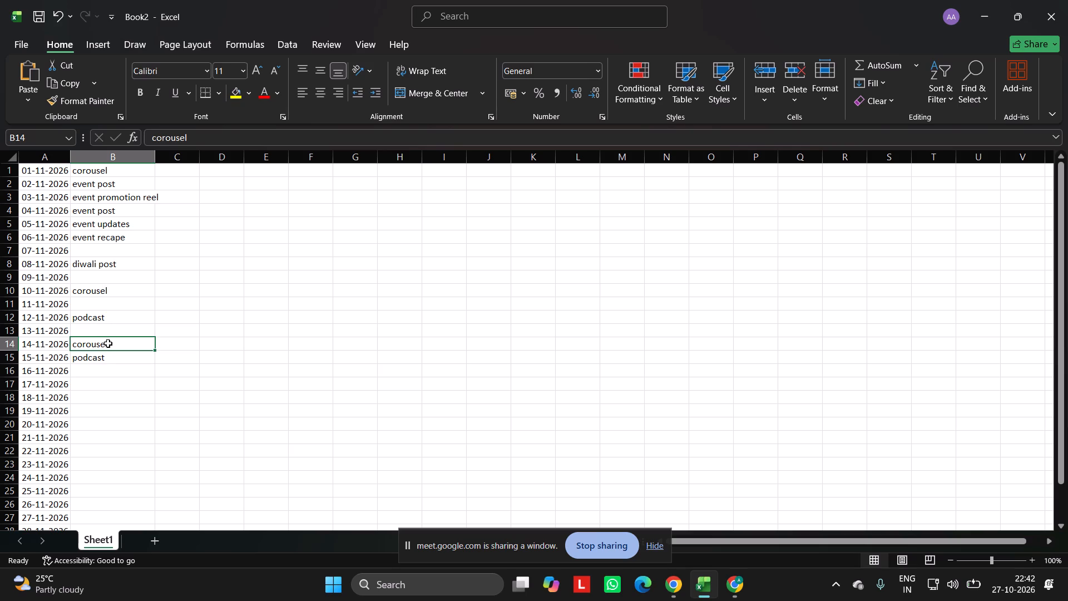
pyautogui.click(99, 375)
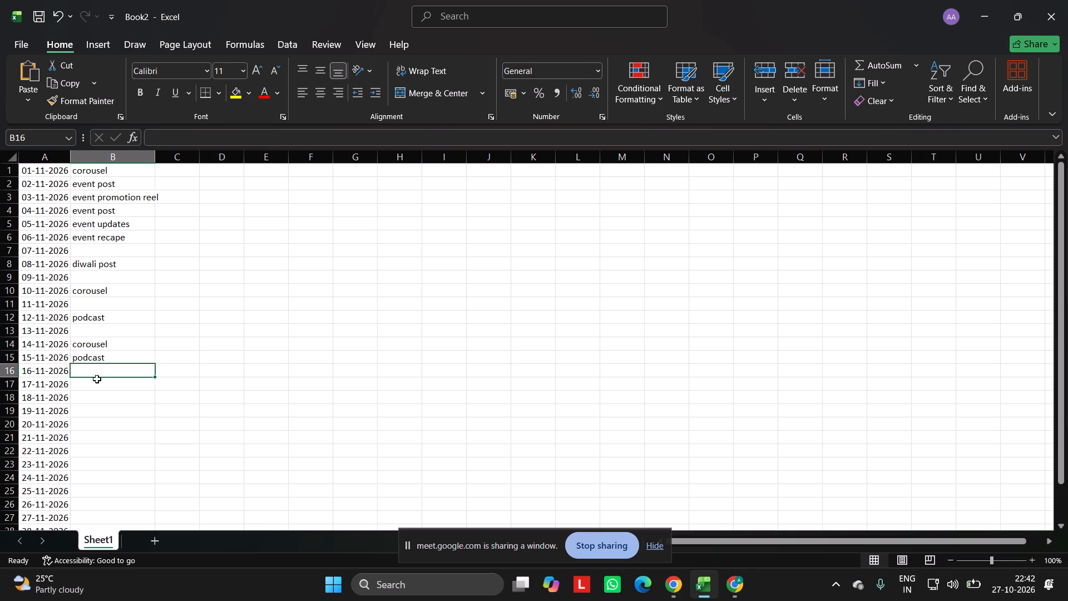
pyautogui.click(97, 379)
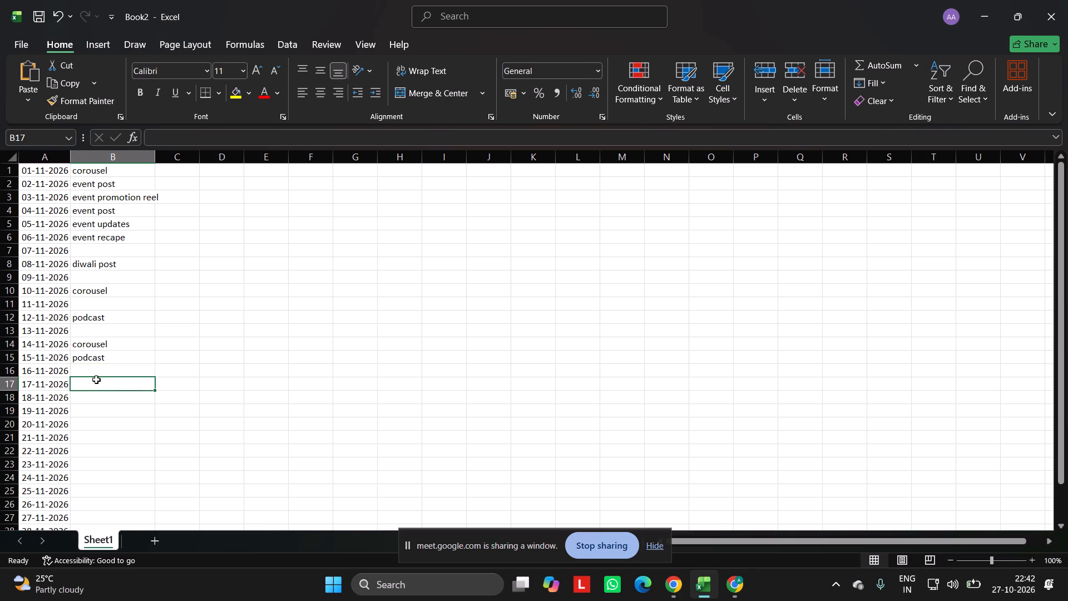
pyautogui.doubleClick(91, 381)
pyautogui.press('c')
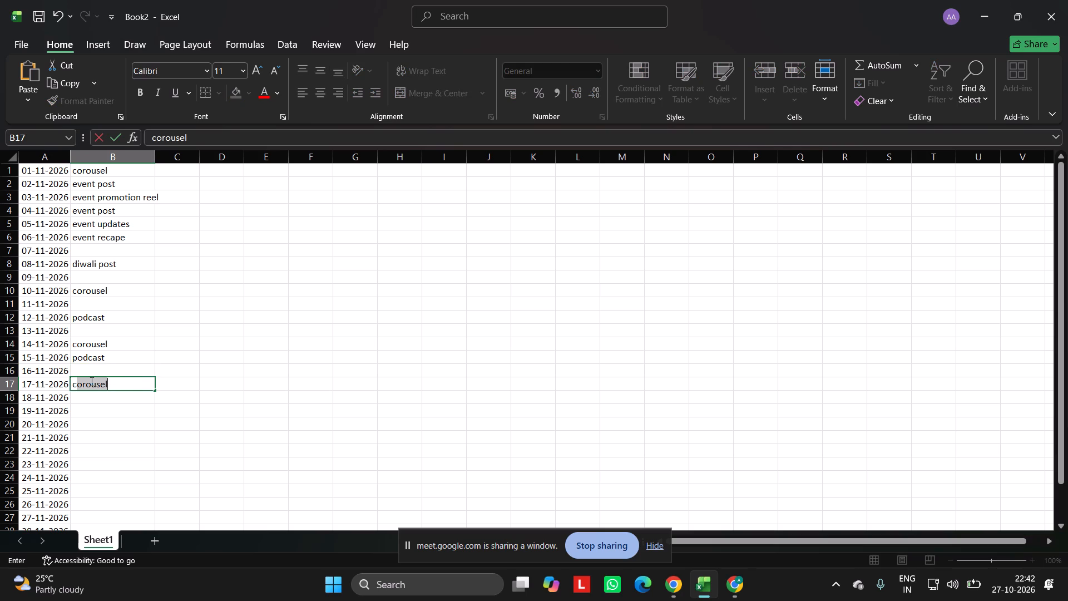
pyautogui.press('o')
pyautogui.write('ro')
pyautogui.write('usel')
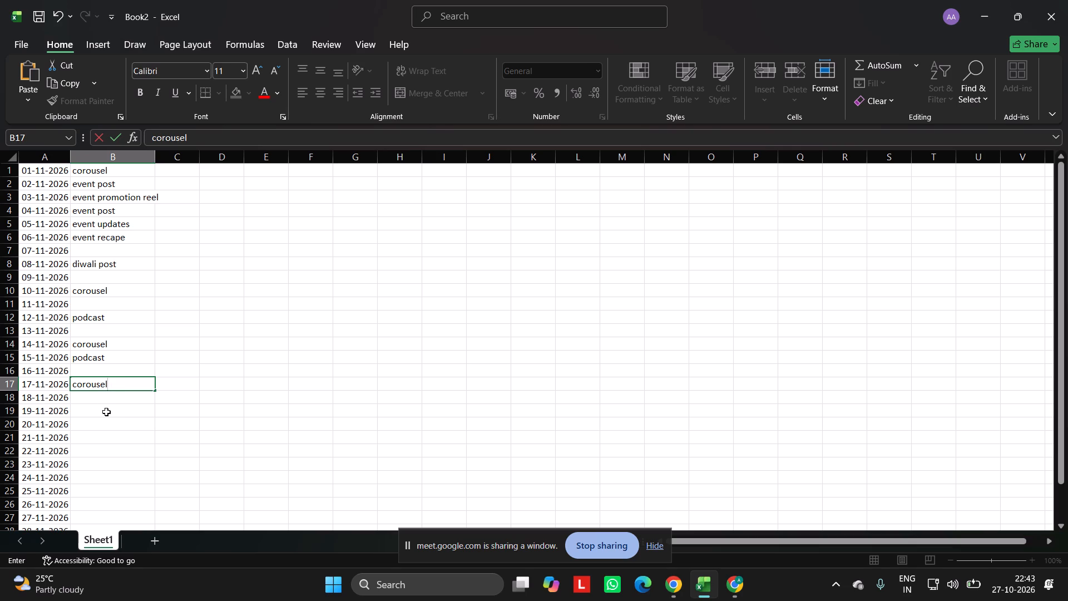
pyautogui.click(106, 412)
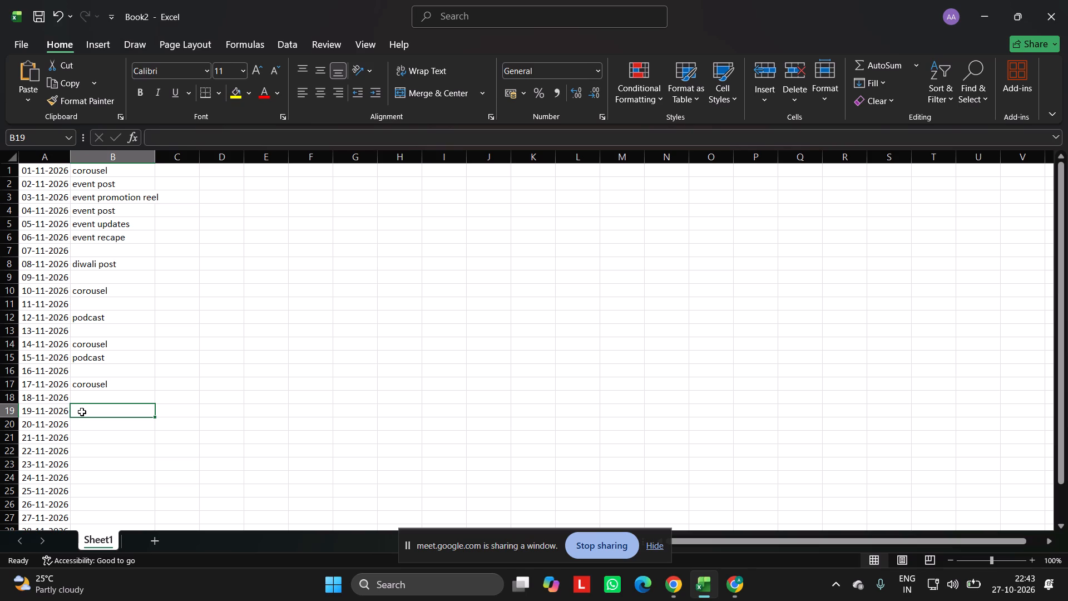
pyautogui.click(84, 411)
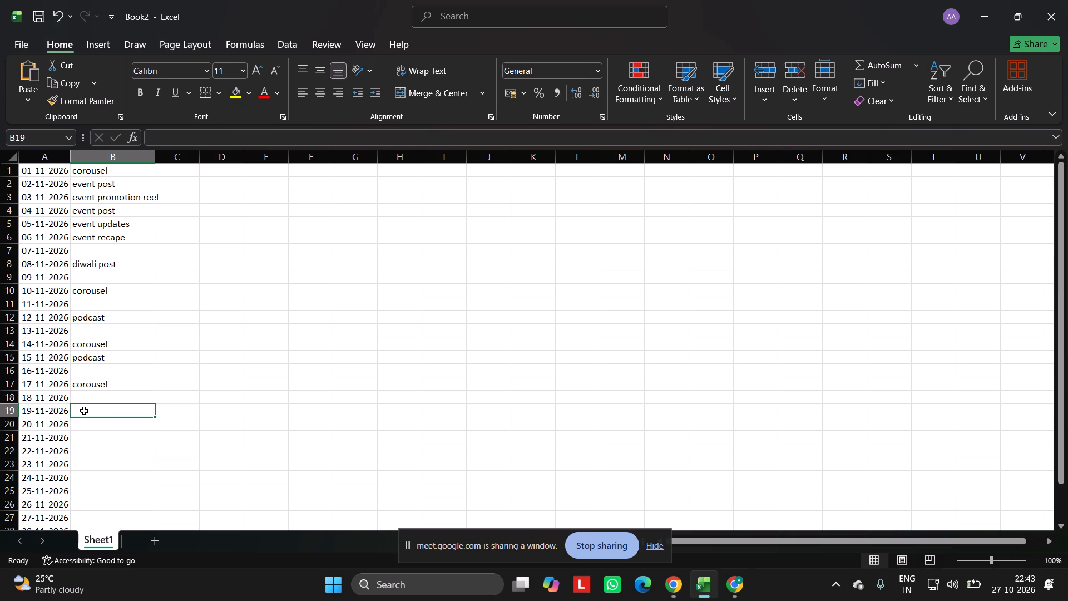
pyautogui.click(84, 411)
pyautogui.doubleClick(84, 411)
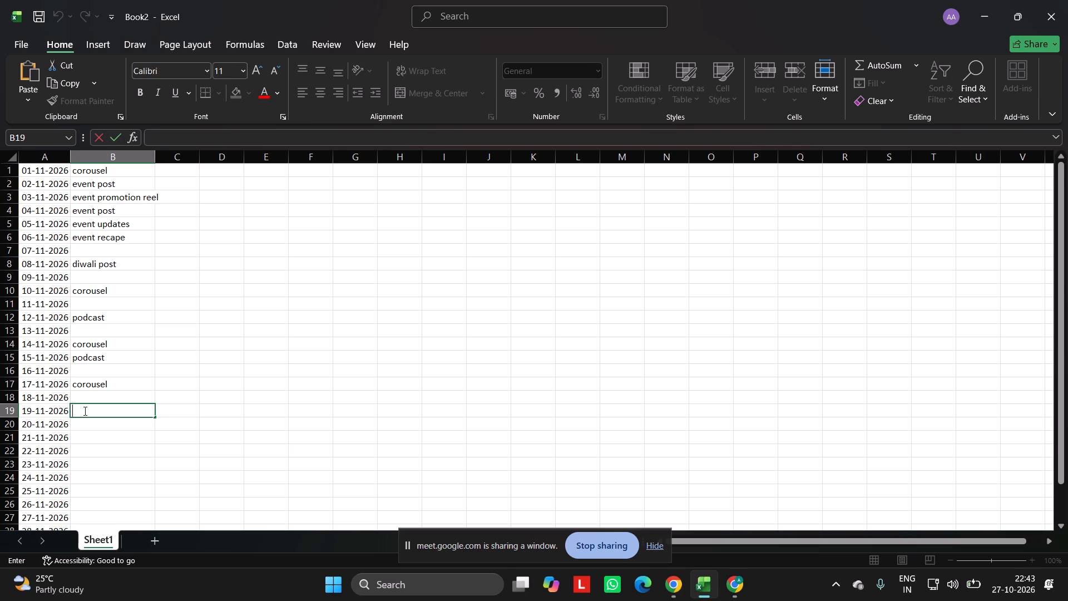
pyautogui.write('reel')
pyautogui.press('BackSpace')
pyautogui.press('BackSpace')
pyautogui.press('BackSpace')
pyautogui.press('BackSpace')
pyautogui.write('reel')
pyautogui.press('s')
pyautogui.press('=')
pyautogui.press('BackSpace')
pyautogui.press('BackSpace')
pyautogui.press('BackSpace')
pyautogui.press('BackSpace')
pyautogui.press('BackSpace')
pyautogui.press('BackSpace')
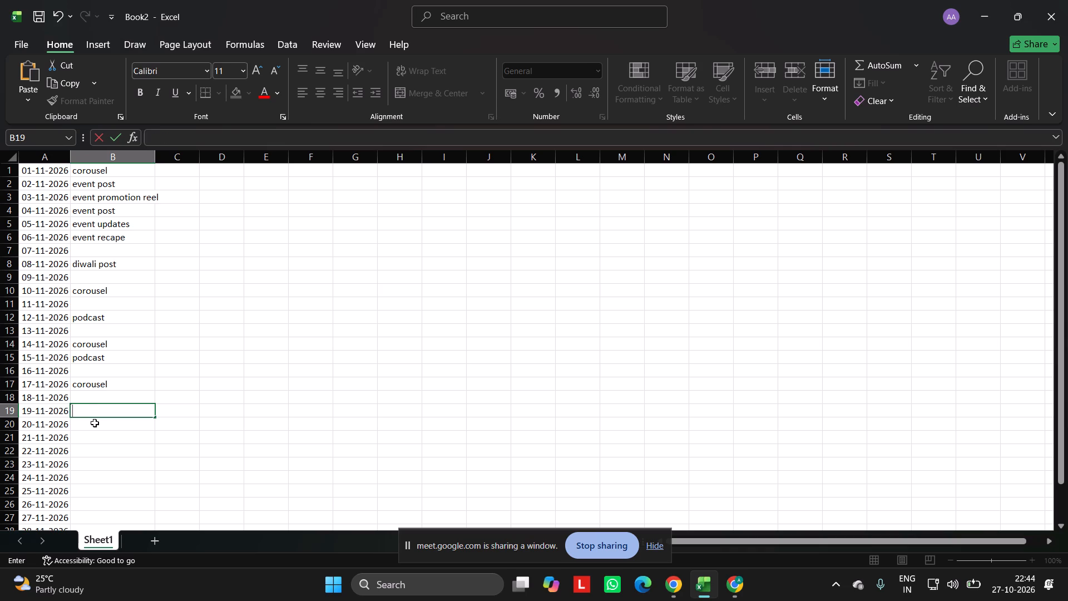
# Enter "Gdgoc promotion" in B19 as the content for 19-11-2026.
pyautogui.write('gd')
pyautogui.press('BackSpace')
pyautogui.press('BackSpace')
pyautogui.hotkey('shift', 'g')
pyautogui.press('d')
pyautogui.write('go')
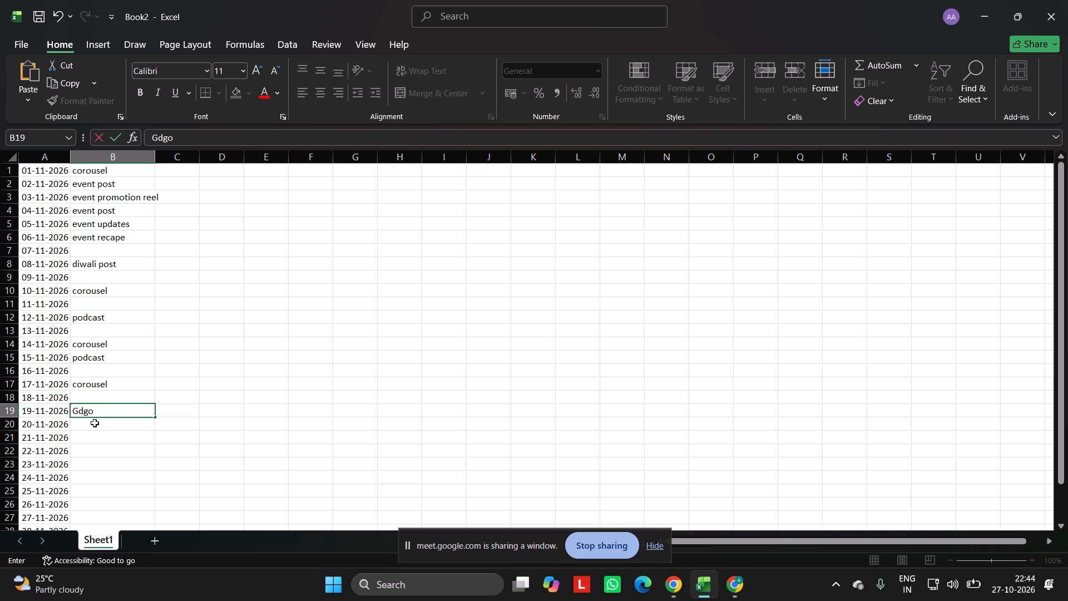
pyautogui.press('c')
pyautogui.press('space')
pyautogui.write('promotion')
pyautogui.press('space')
# Enter "corousel" in B21, beside the date 21-11-2026.
pyautogui.click(93, 432)
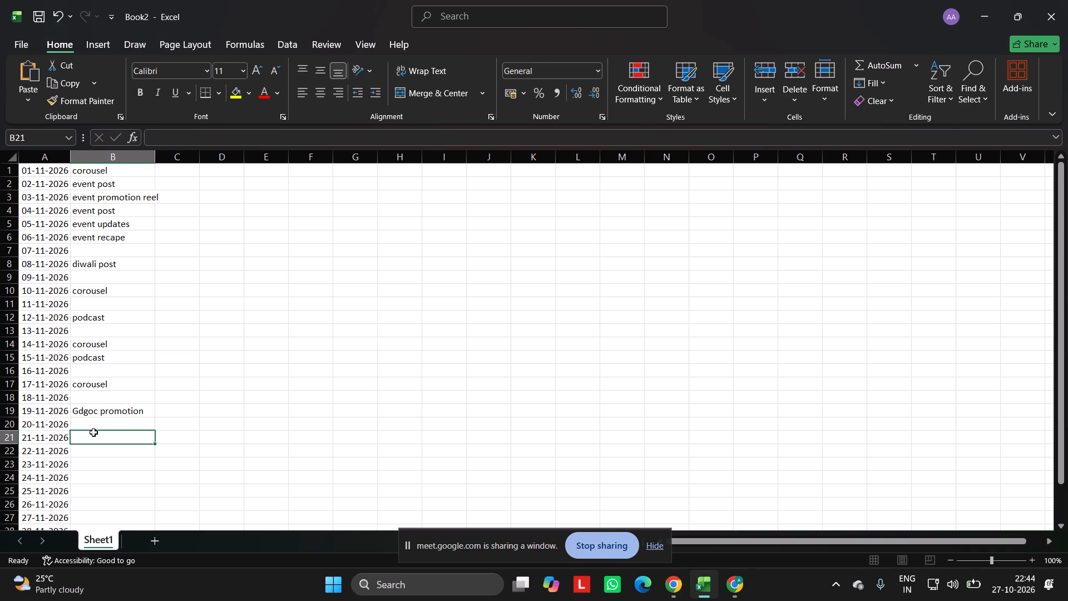
pyautogui.doubleClick(91, 436)
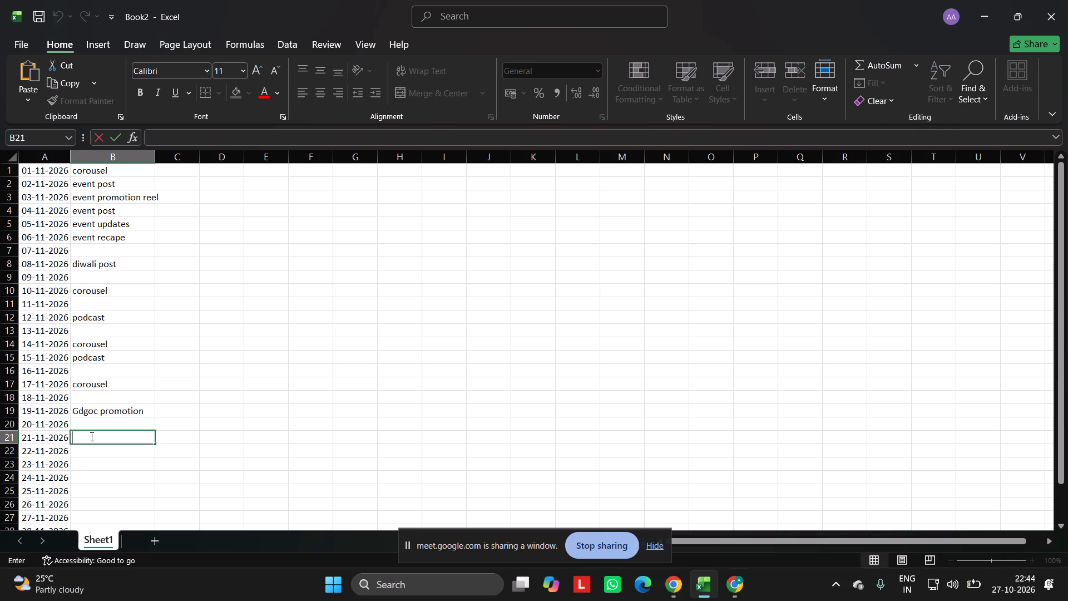
pyautogui.press('c')
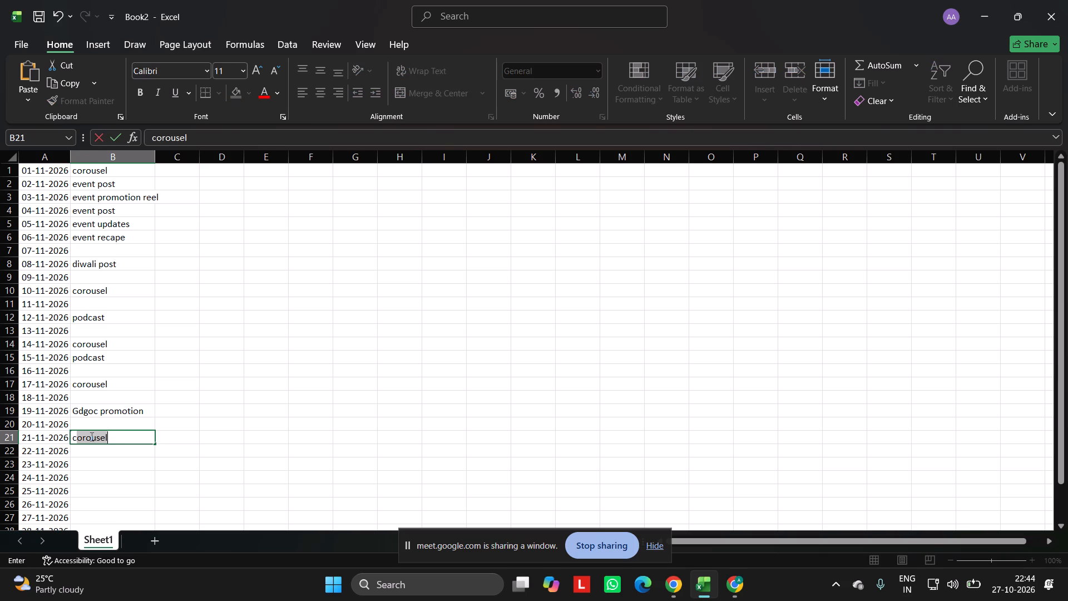
pyautogui.press('Return')
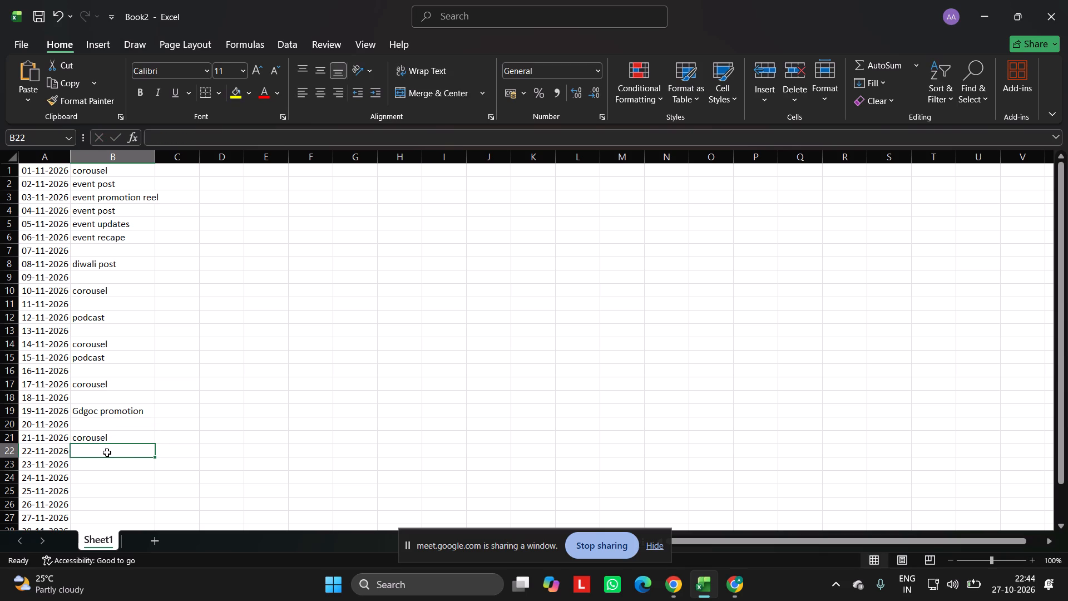
# Open cell B23, beside the date 23-11-2026, for entering content.
pyautogui.click(119, 466)
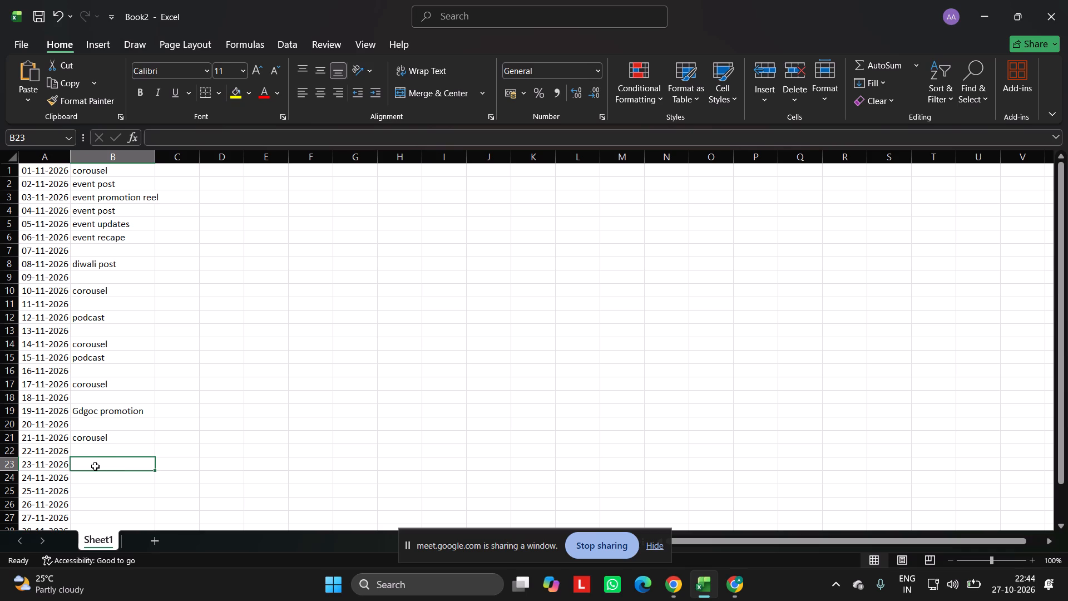
pyautogui.doubleClick(95, 466)
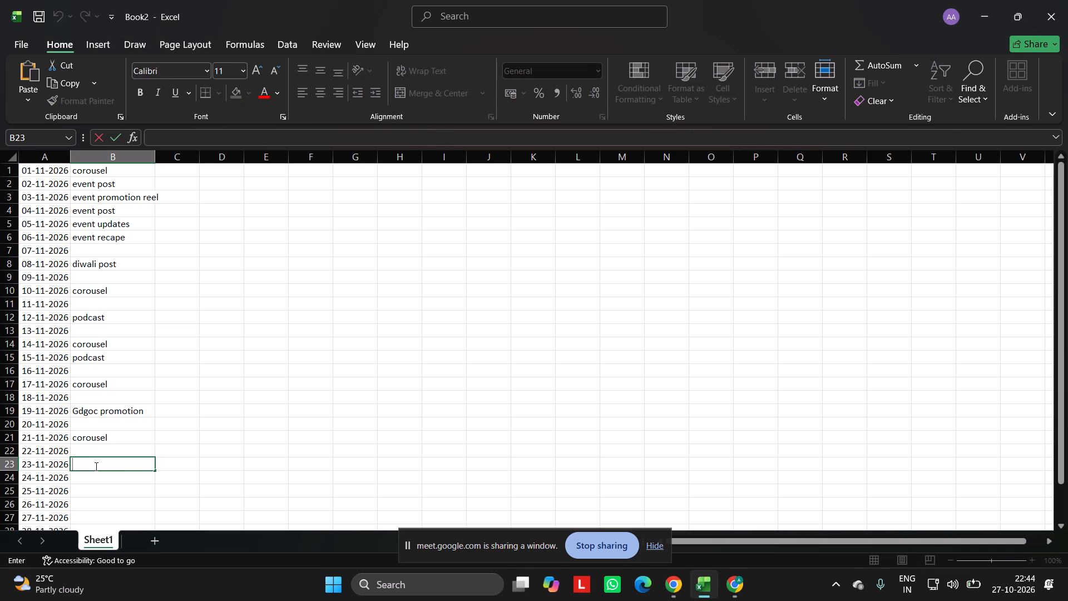
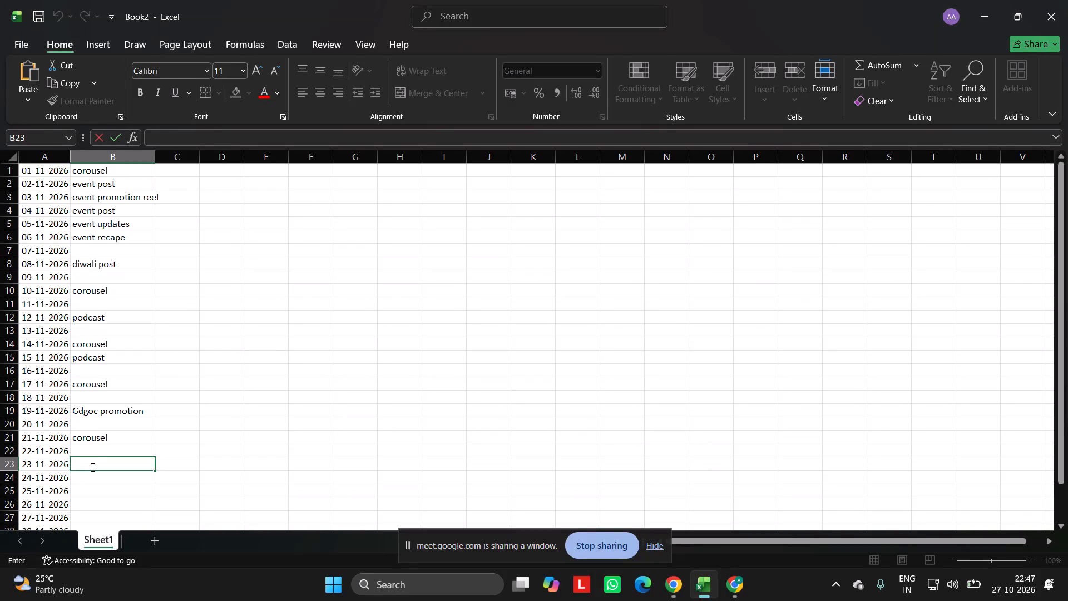
# Enter "podcast" in B23 as the content for 23-11-2026.
pyautogui.click(92, 467)
pyautogui.write('podcast')
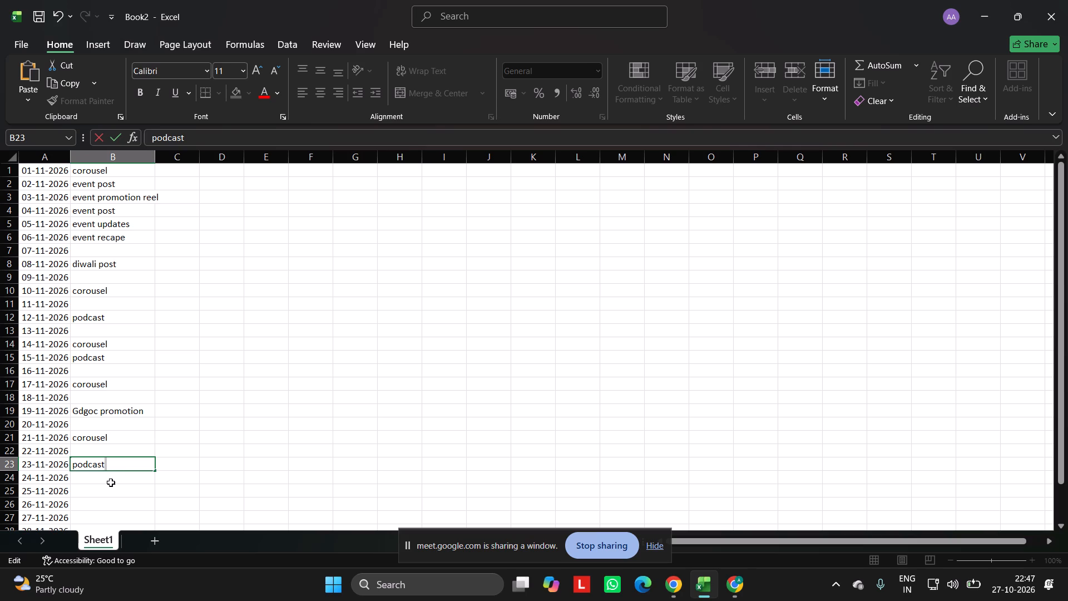
pyautogui.click(86, 487)
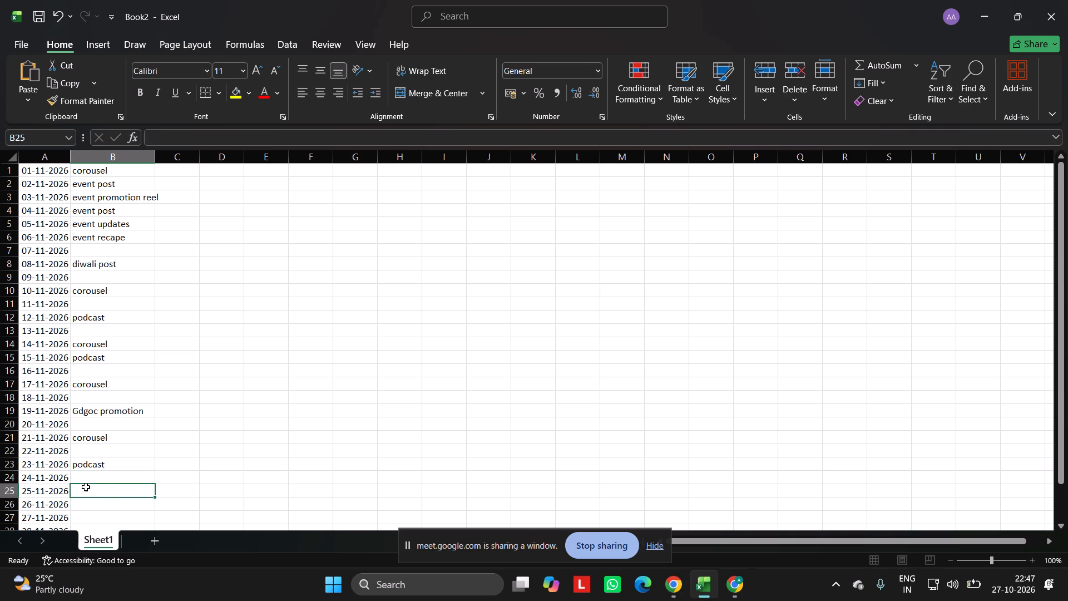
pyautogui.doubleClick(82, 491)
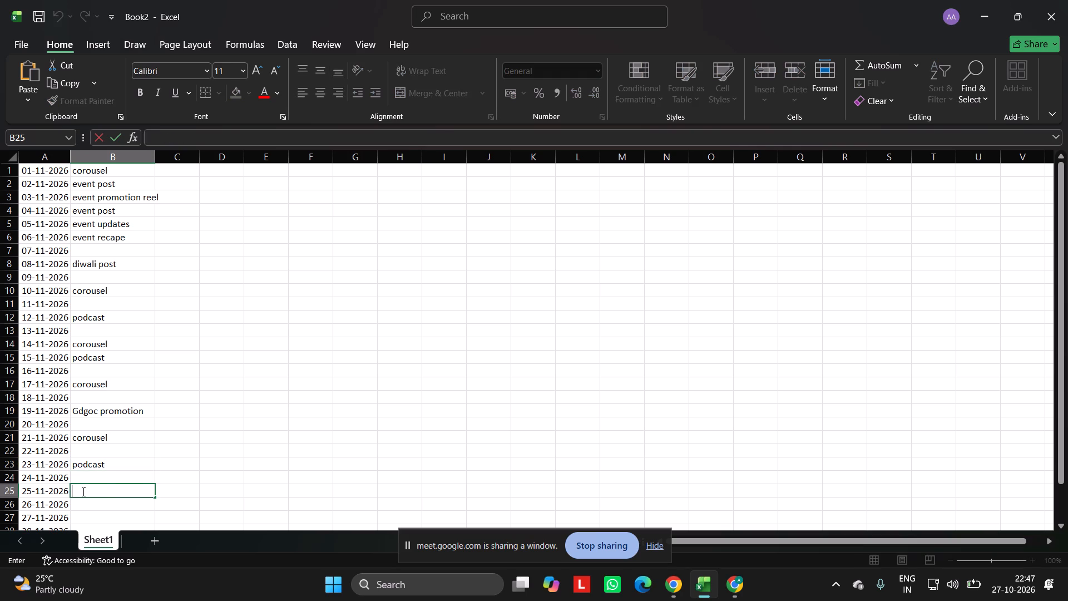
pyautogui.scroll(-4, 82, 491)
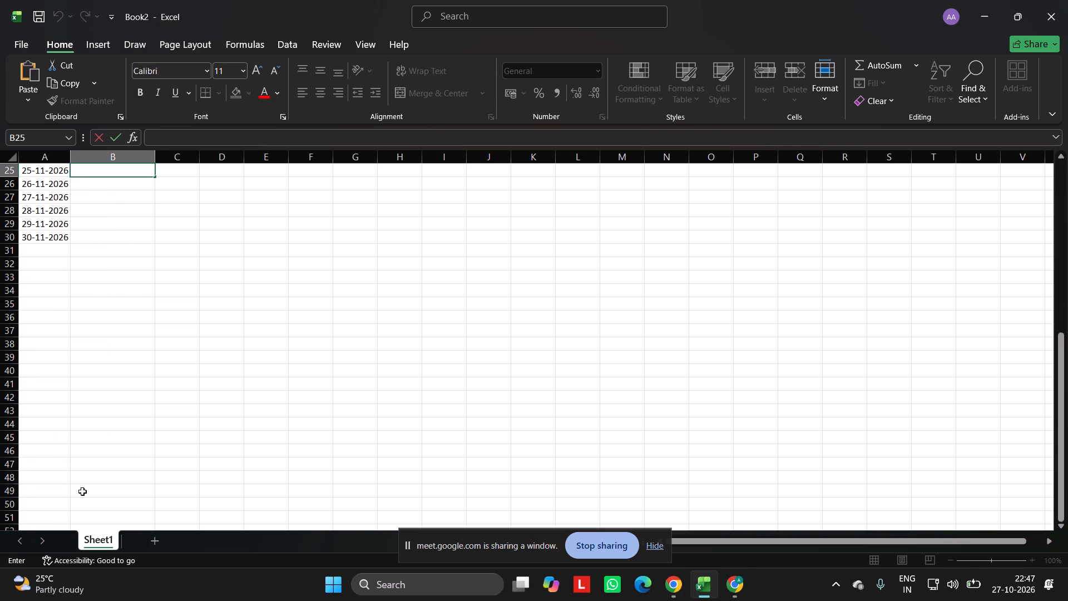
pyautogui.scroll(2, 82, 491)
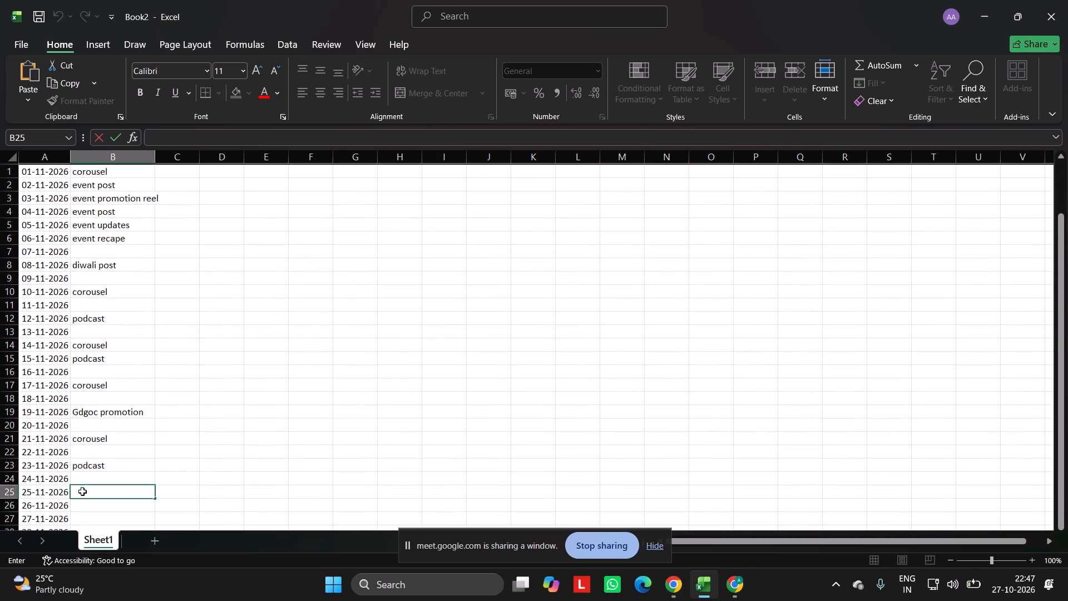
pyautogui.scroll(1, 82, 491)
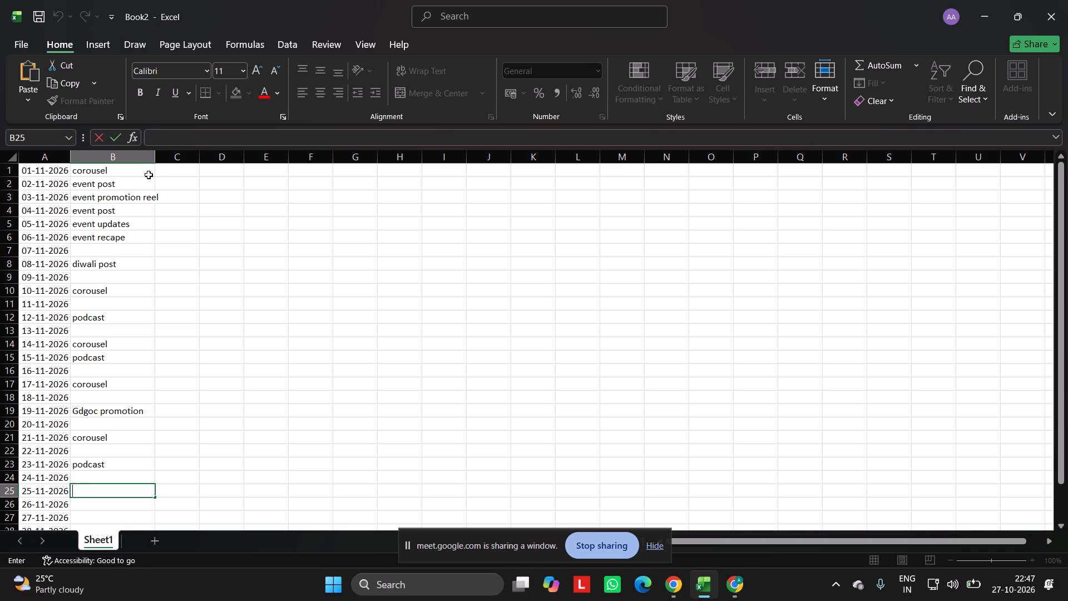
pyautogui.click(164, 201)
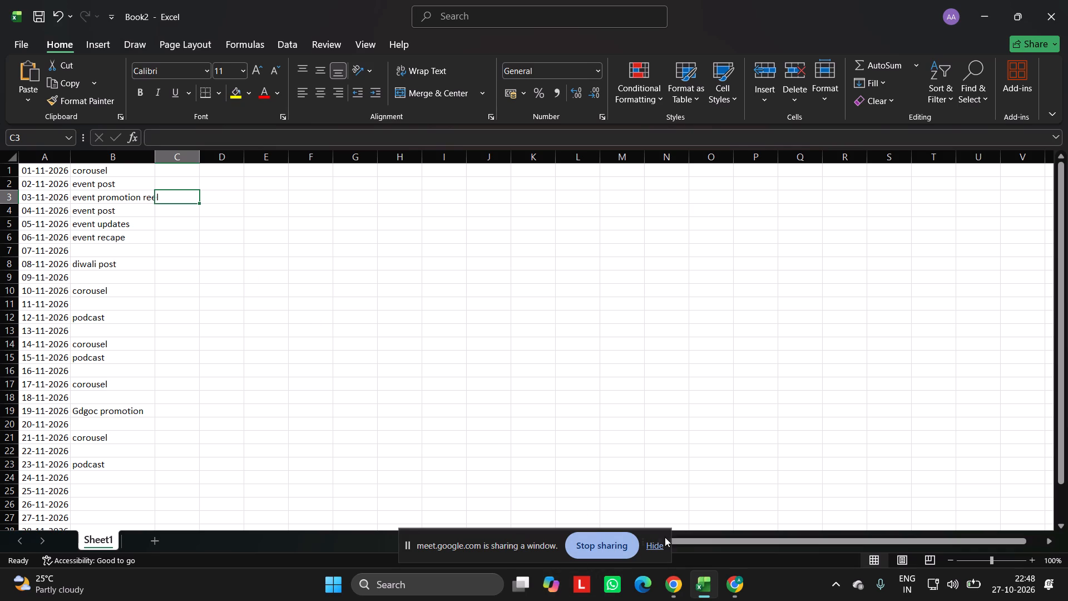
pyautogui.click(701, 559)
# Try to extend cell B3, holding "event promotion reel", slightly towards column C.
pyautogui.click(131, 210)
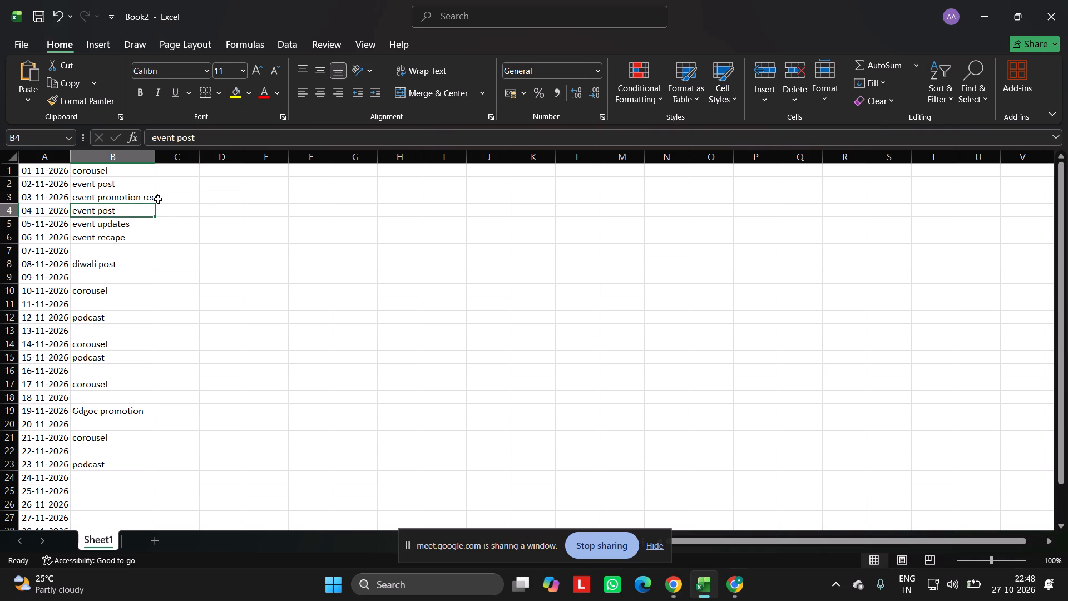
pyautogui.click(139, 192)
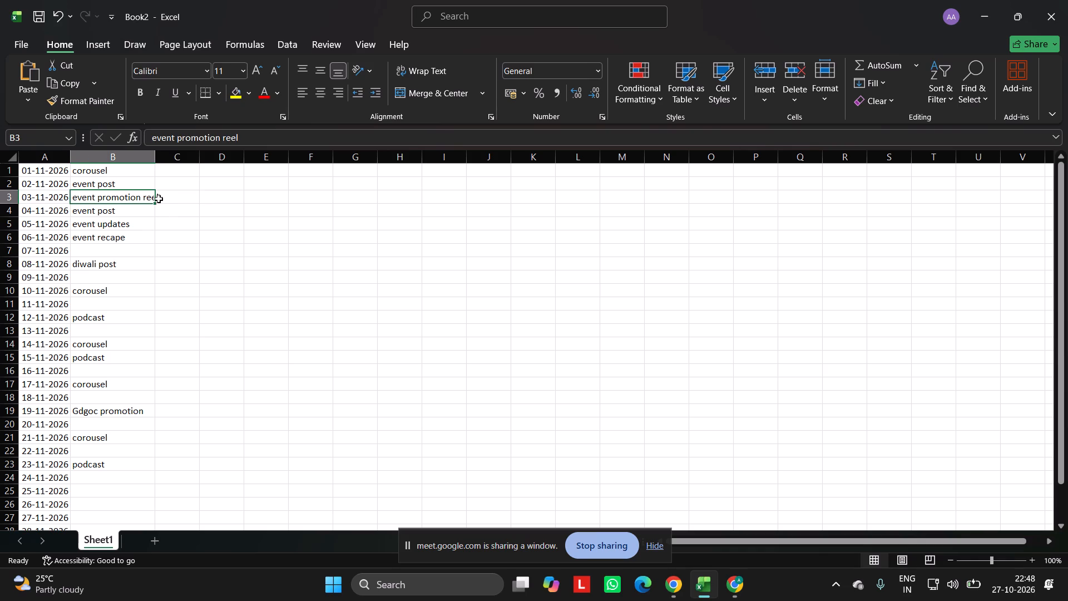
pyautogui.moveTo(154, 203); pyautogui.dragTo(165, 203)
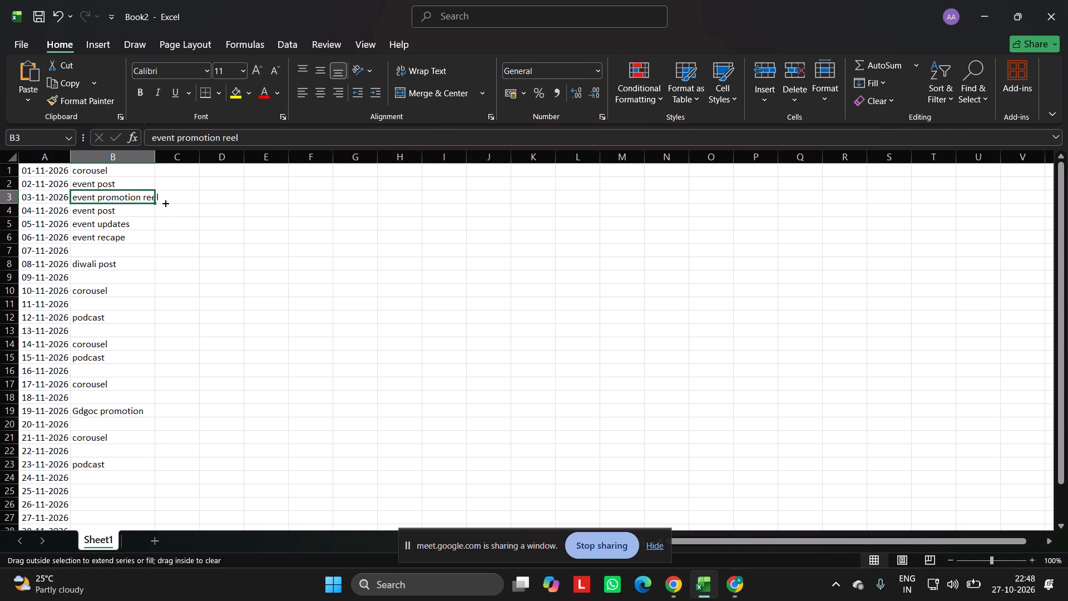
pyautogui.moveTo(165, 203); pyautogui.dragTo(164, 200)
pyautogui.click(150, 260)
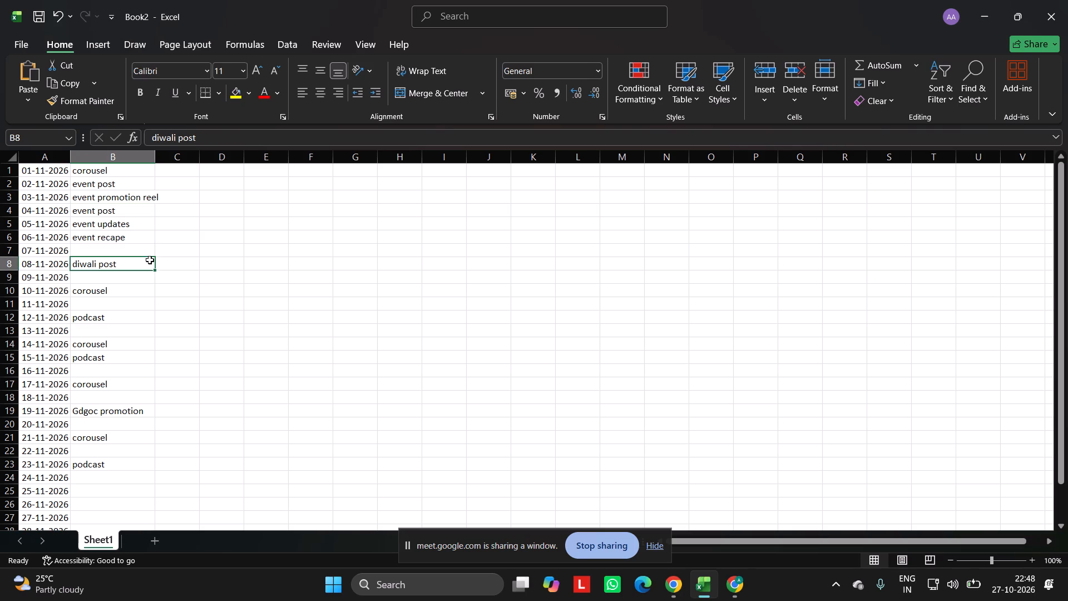
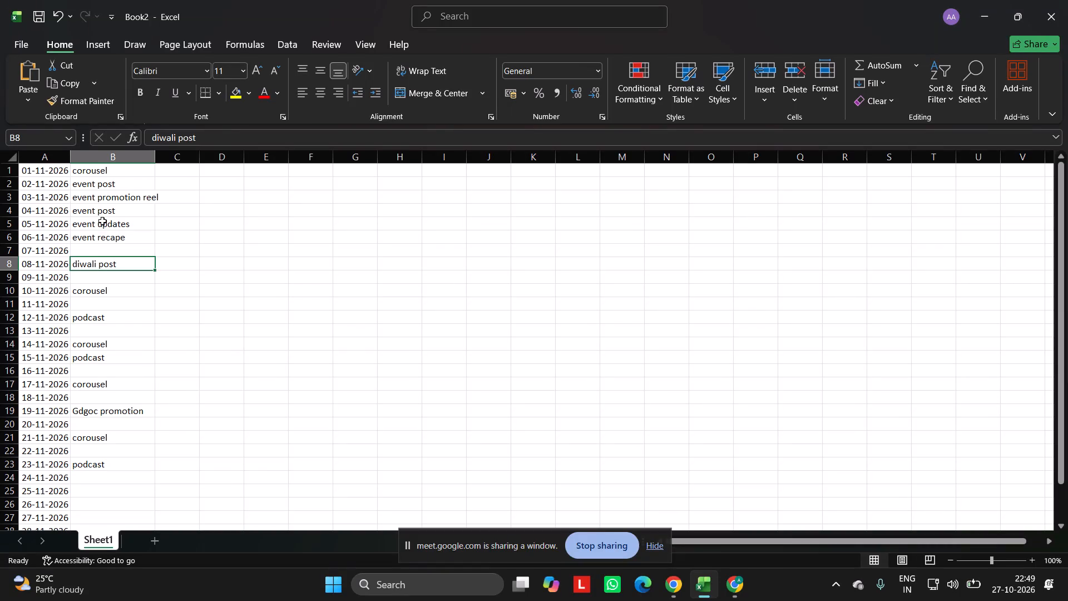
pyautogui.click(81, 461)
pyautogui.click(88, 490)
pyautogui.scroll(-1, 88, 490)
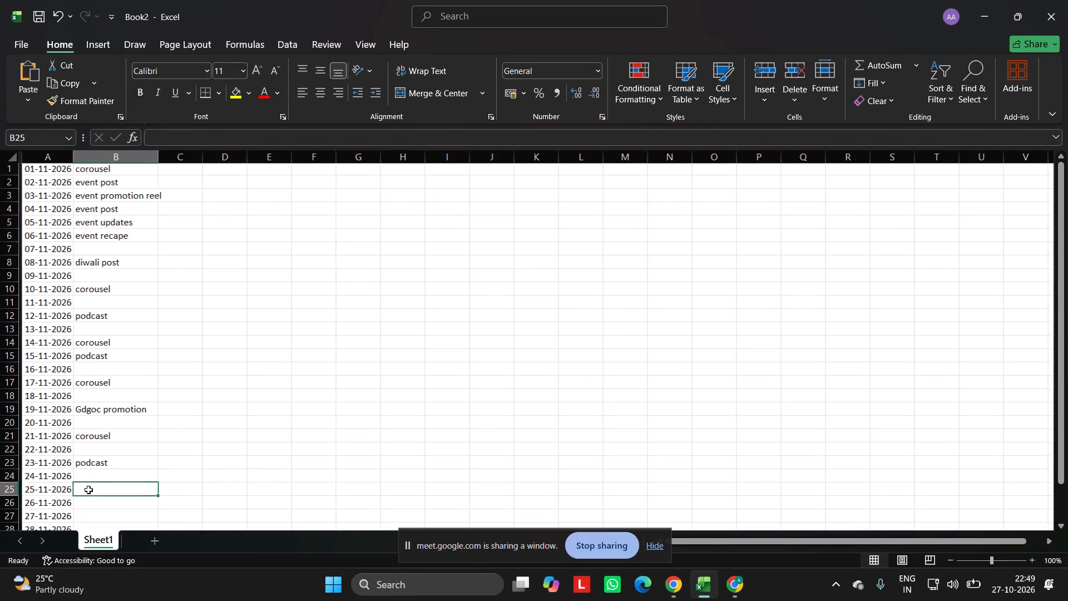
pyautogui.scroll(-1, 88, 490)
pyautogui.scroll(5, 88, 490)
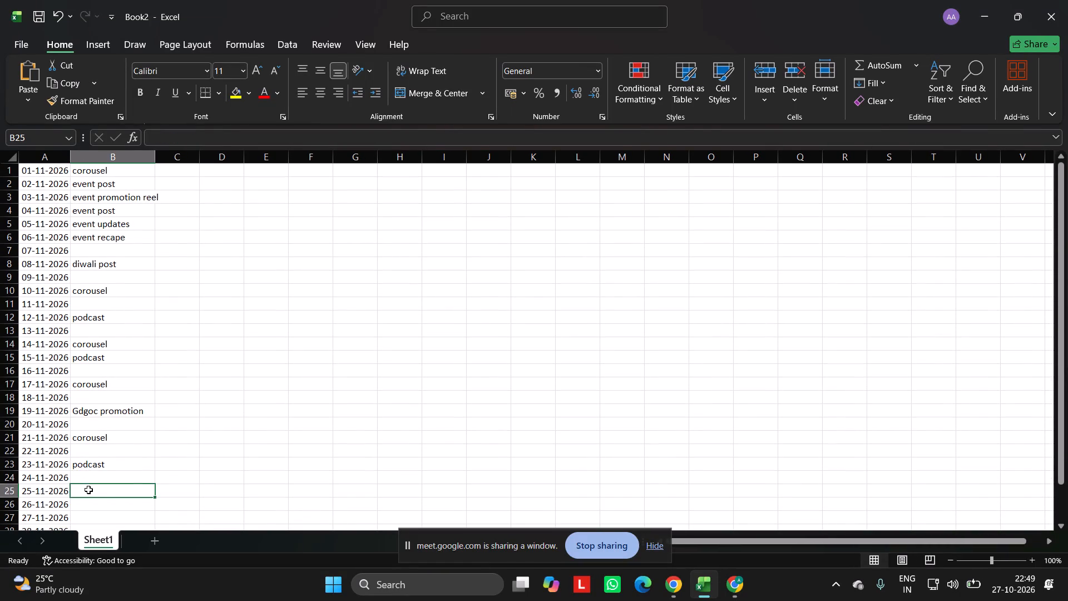
# Save the workbook as "gdgoc november plan" in the OneDrive Documents folder, in Excel Workbook format.
pyautogui.click(19, 49)
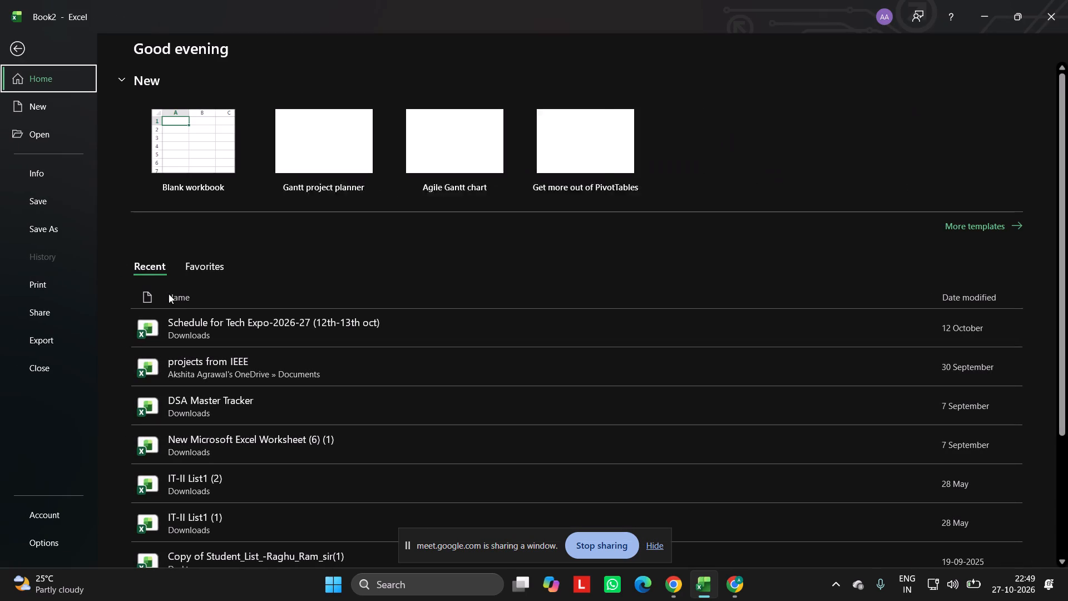
pyautogui.click(50, 107)
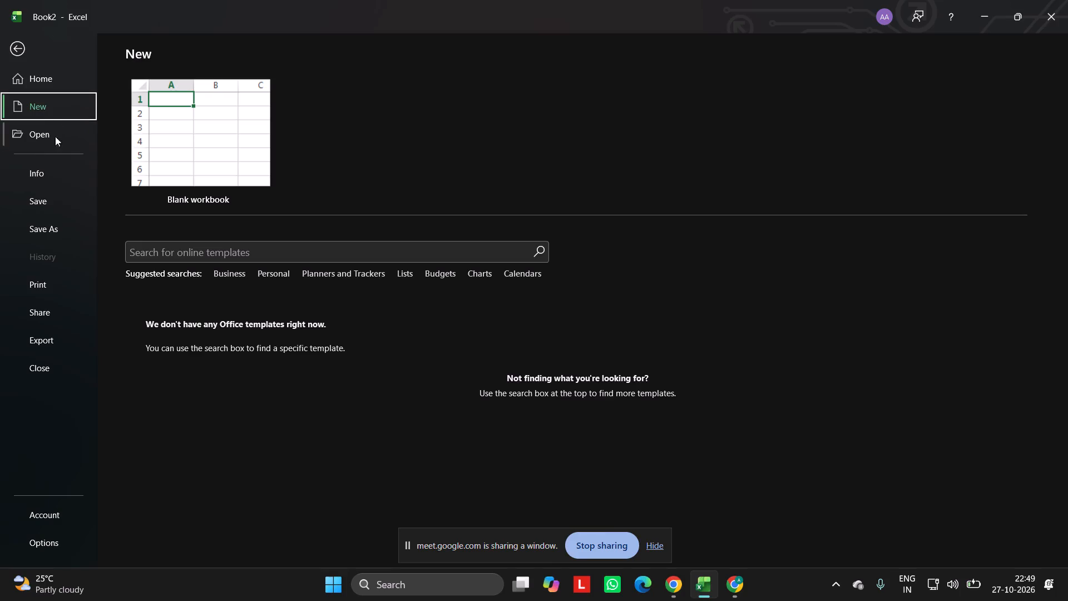
pyautogui.click(43, 231)
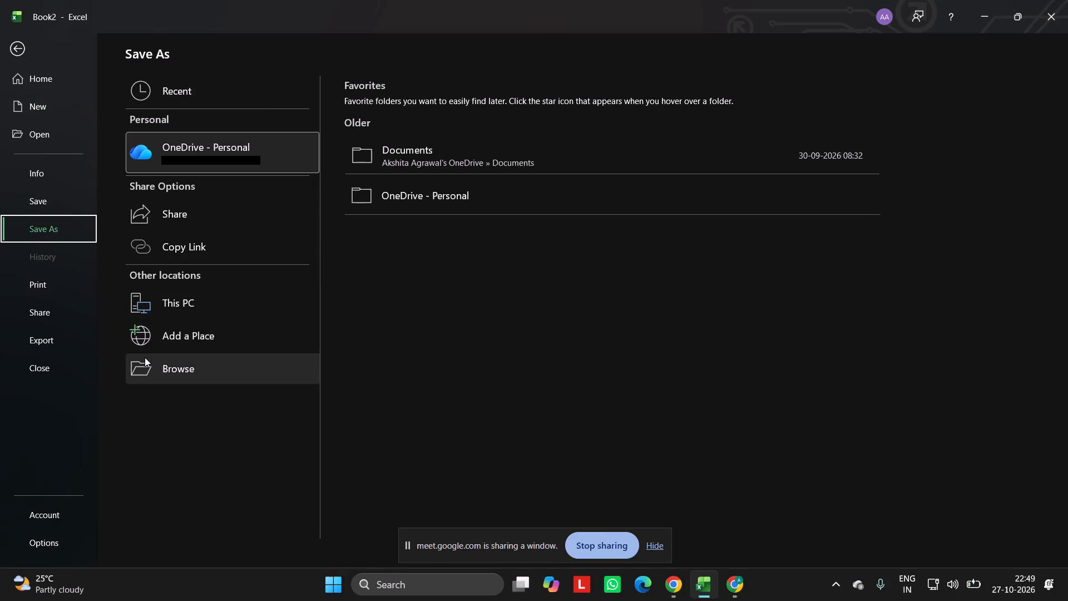
pyautogui.click(145, 357)
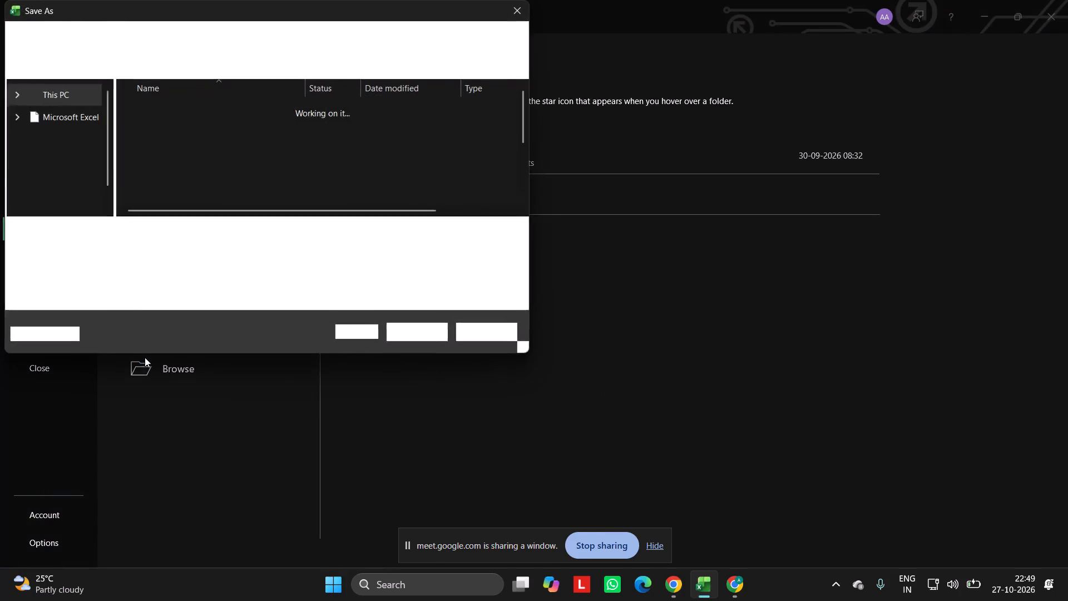
pyautogui.press('BackSpace')
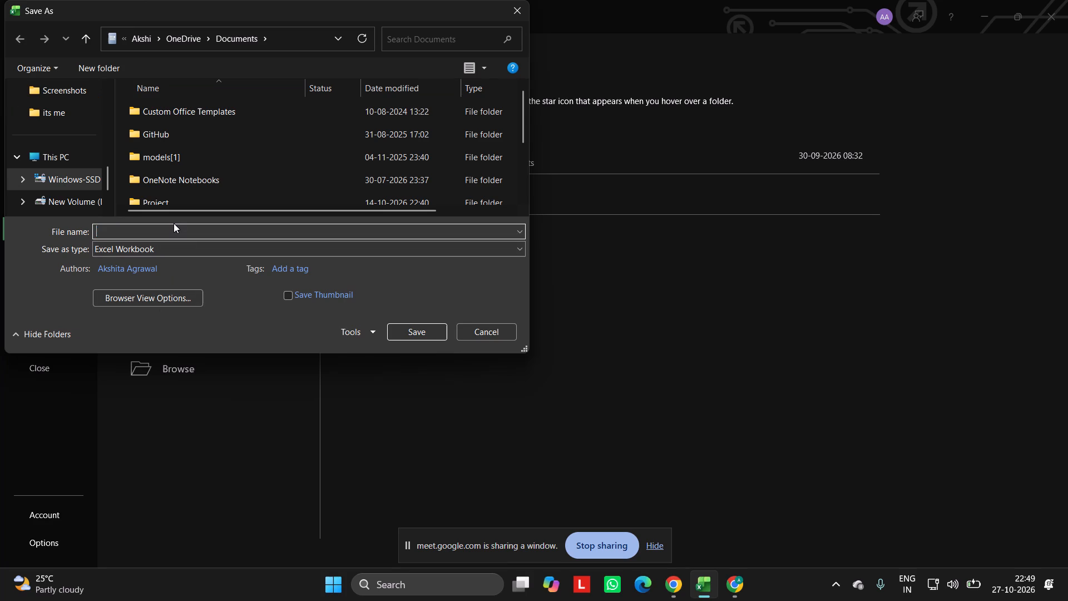
pyautogui.write('gdgoc')
pyautogui.press('space')
pyautogui.write('november')
pyautogui.press('space')
pyautogui.write('plan')
pyautogui.press('space')
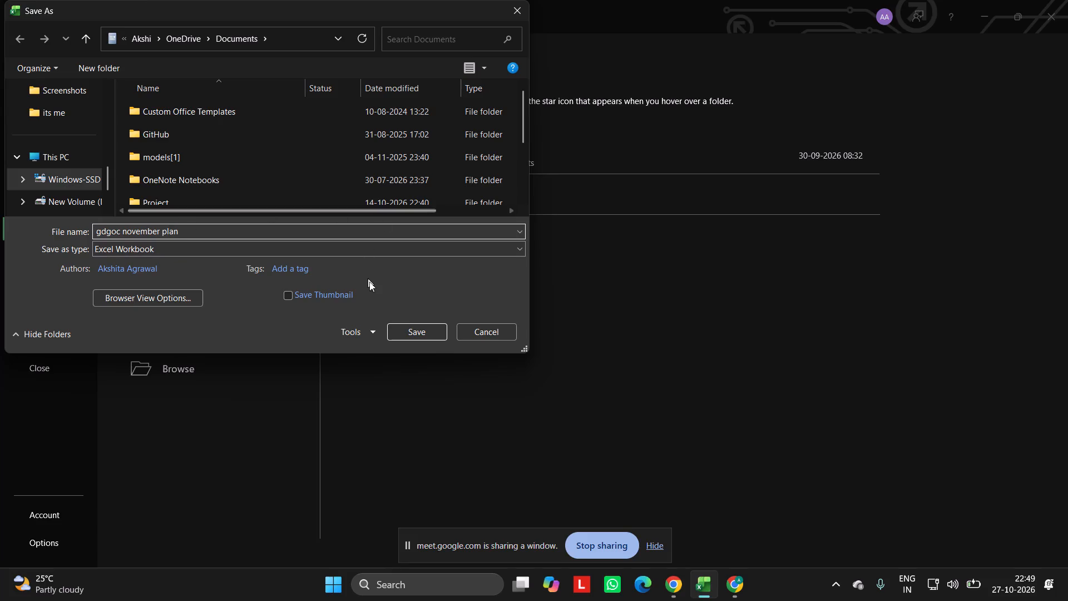
pyautogui.click(410, 325)
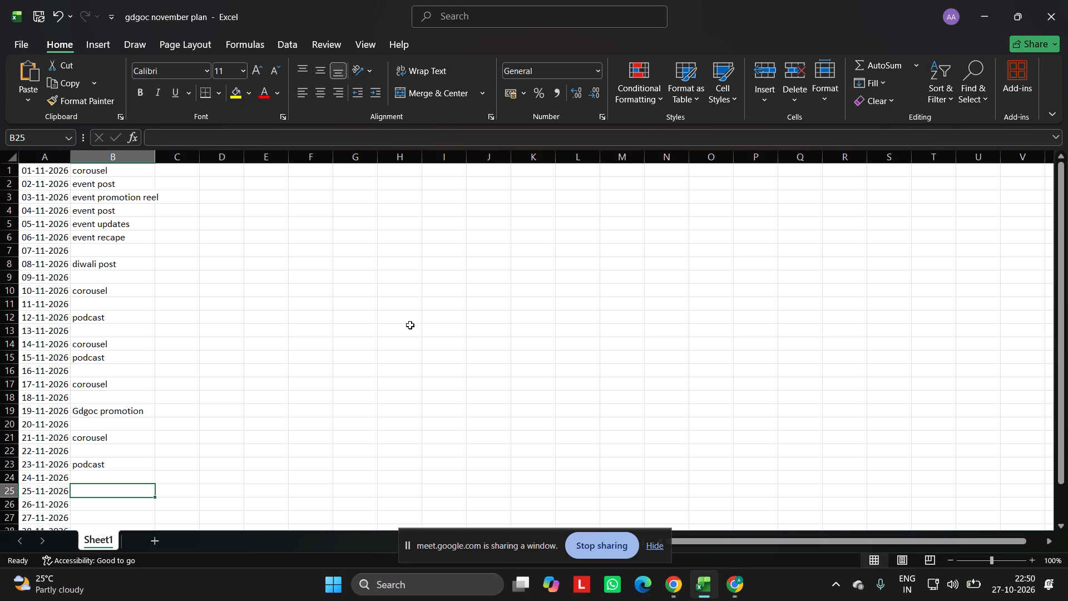
# Review the calendar in column B, checking the late-November dates and going through the planned content entries from 01-11-2026 to 17-11-2026.
pyautogui.scroll(-1, 166, 462)
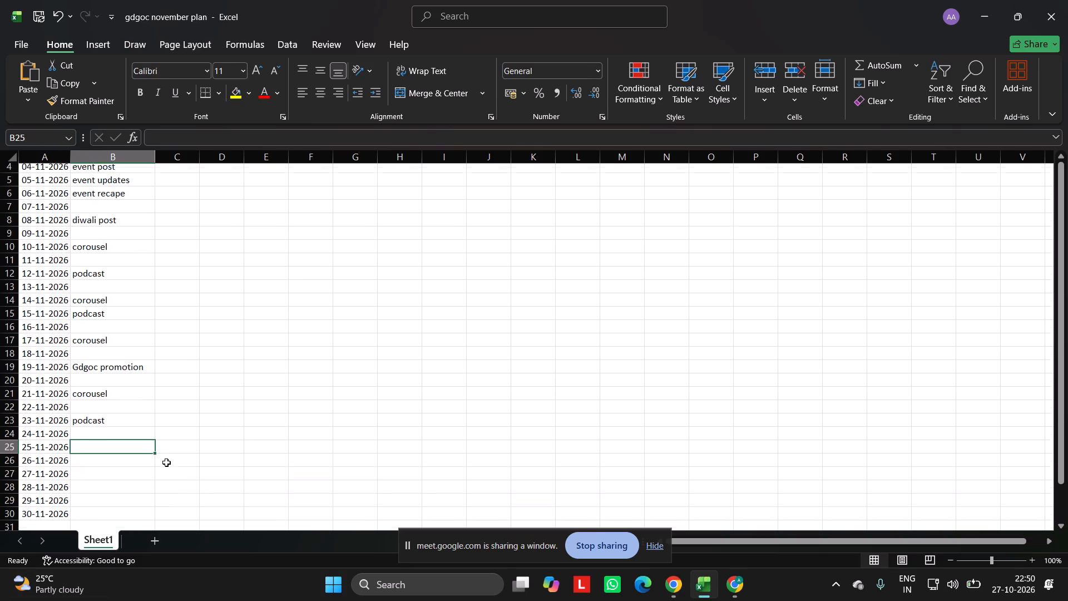
pyautogui.scroll(-1, 166, 462)
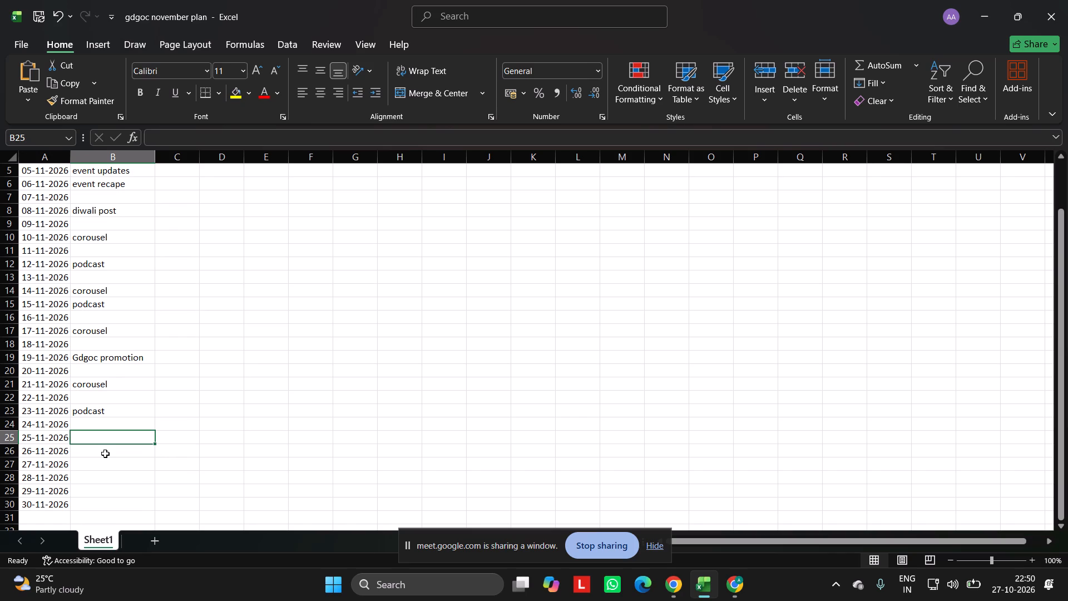
pyautogui.scroll(-1, 108, 469)
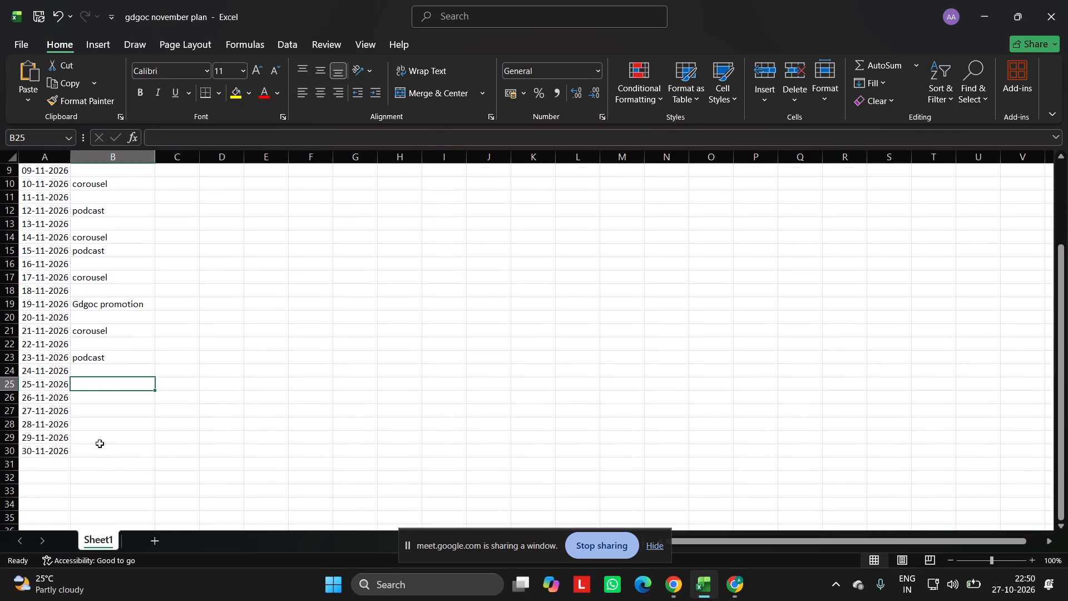
pyautogui.click(100, 444)
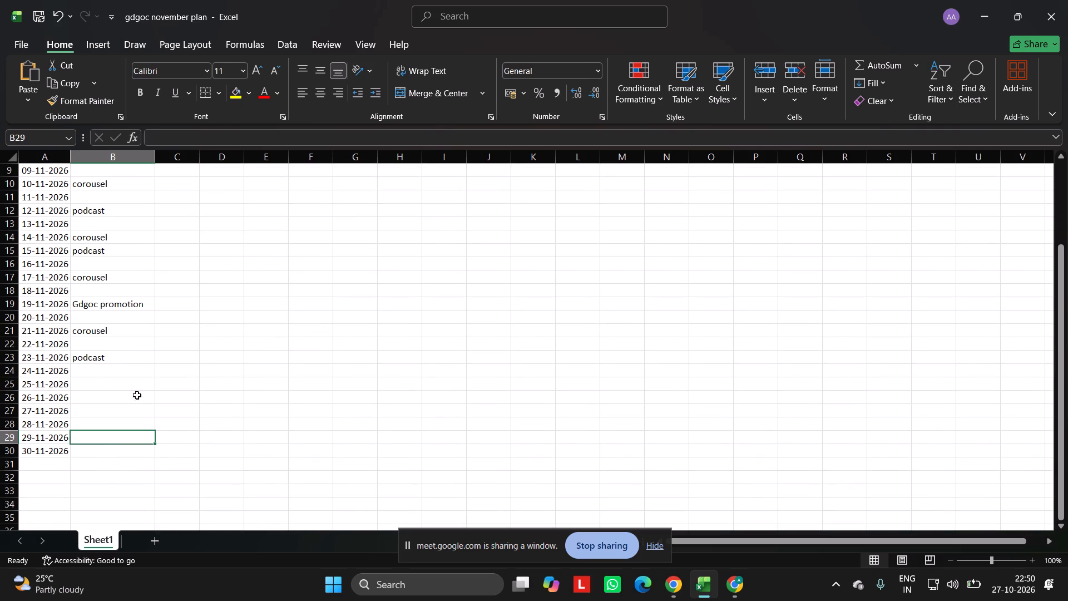
pyautogui.scroll(1, 103, 409)
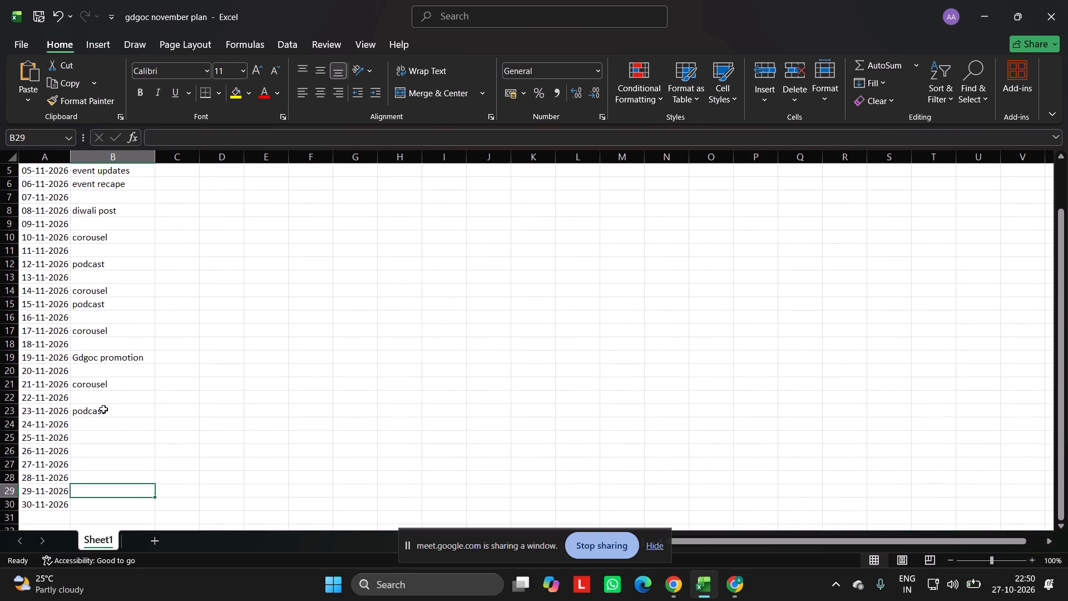
pyautogui.click(116, 415)
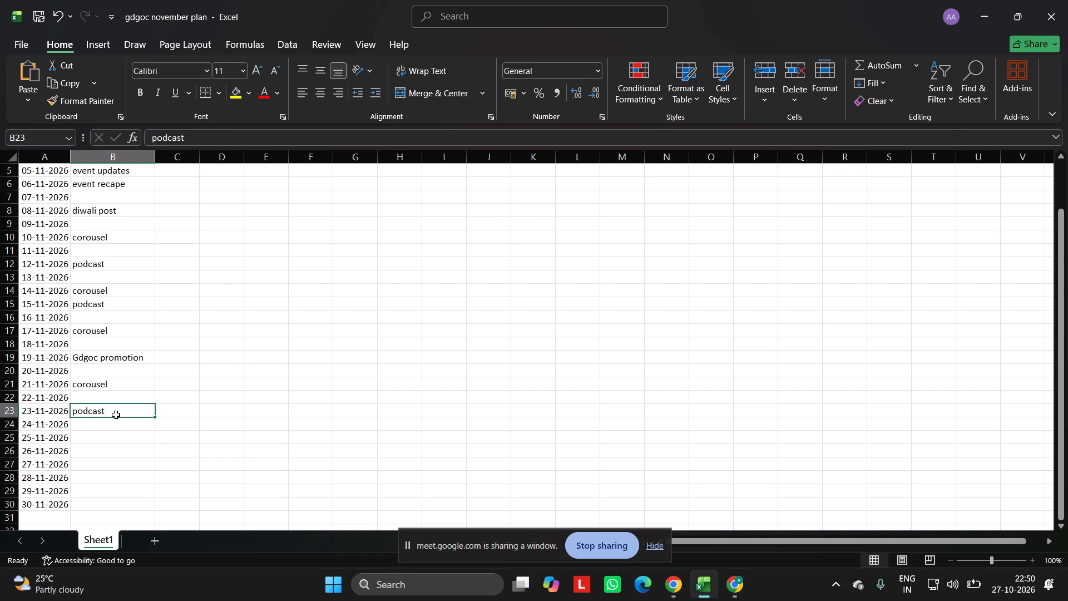
pyautogui.scroll(5, 109, 210)
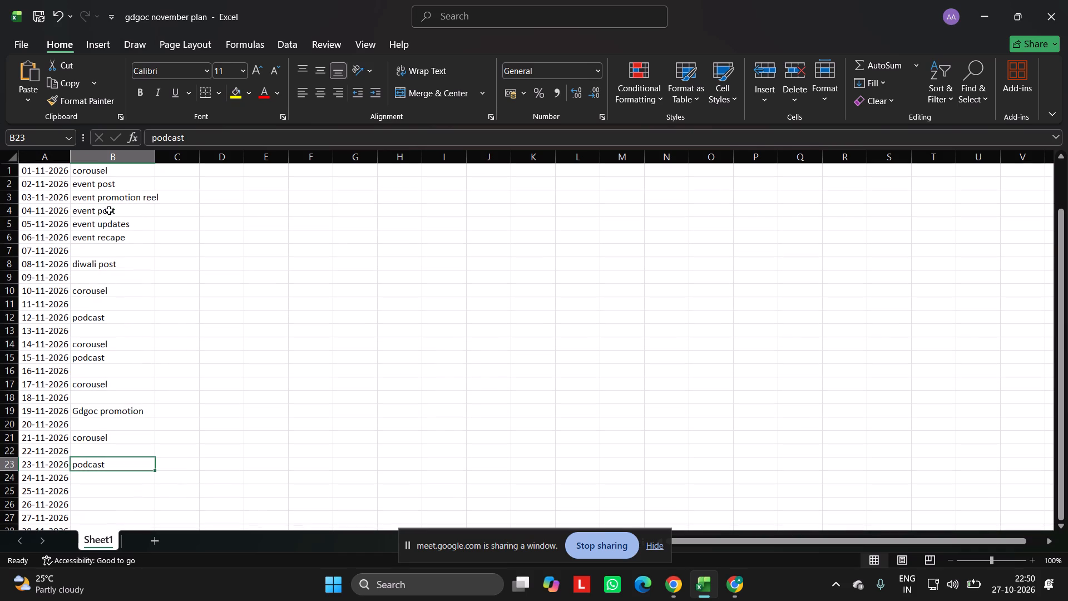
pyautogui.click(95, 171)
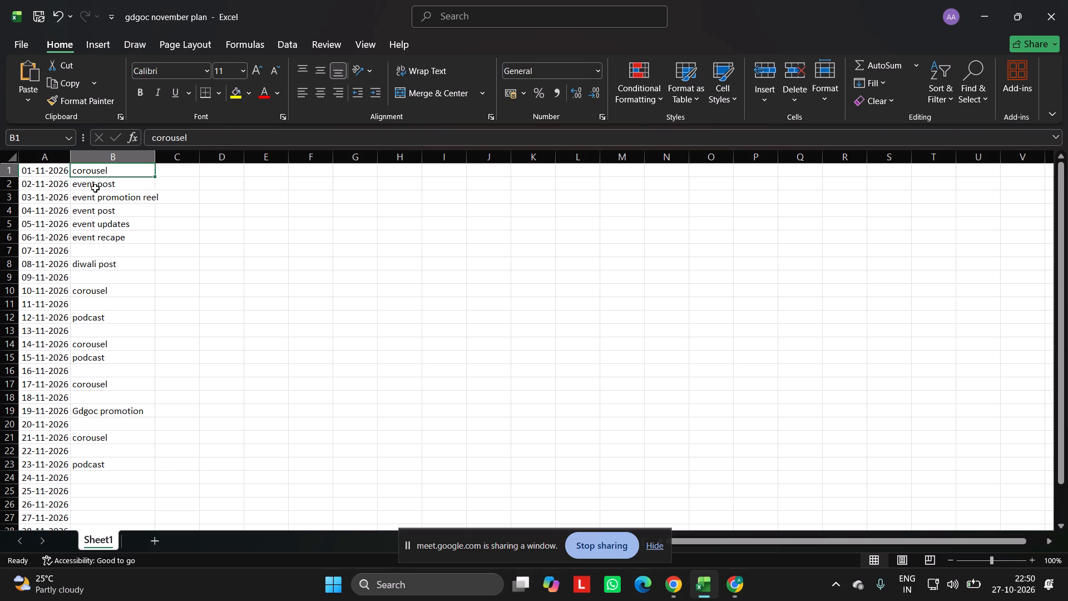
pyautogui.click(95, 188)
pyautogui.click(112, 206)
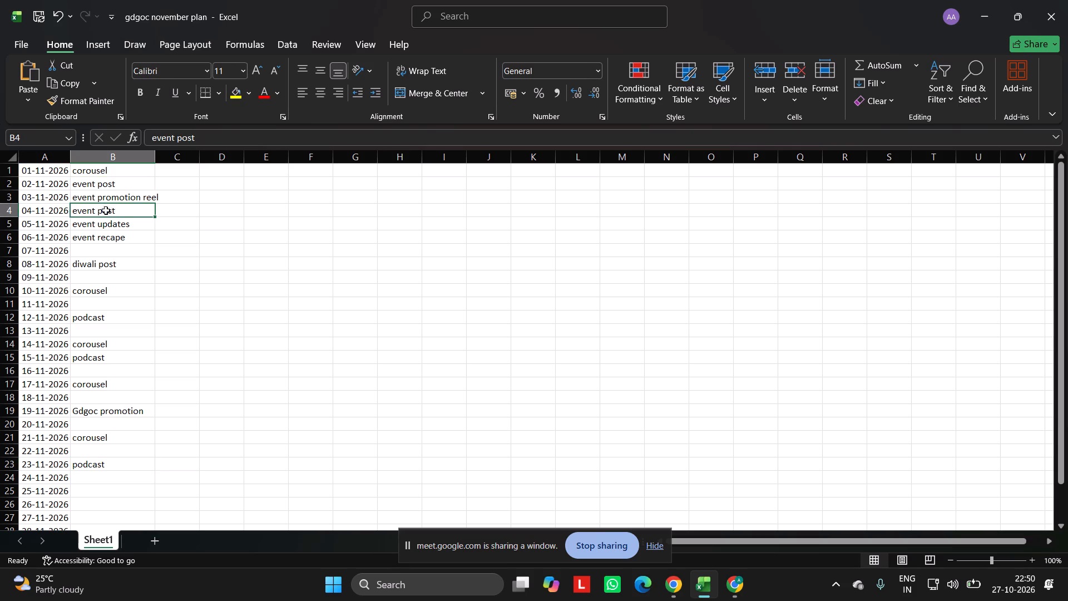
pyautogui.click(116, 225)
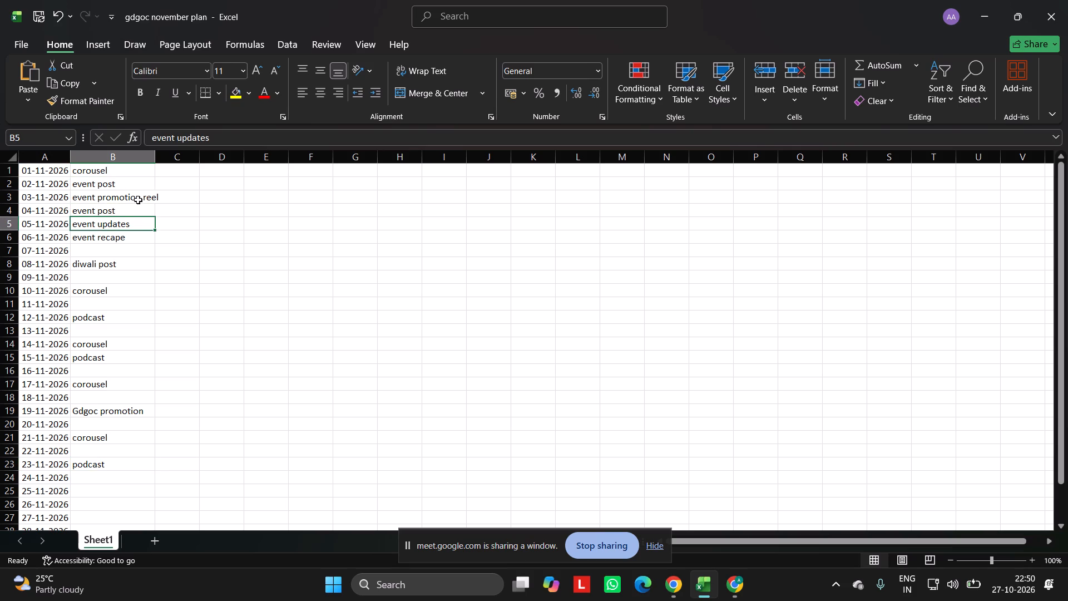
pyautogui.click(138, 200)
pyautogui.click(128, 228)
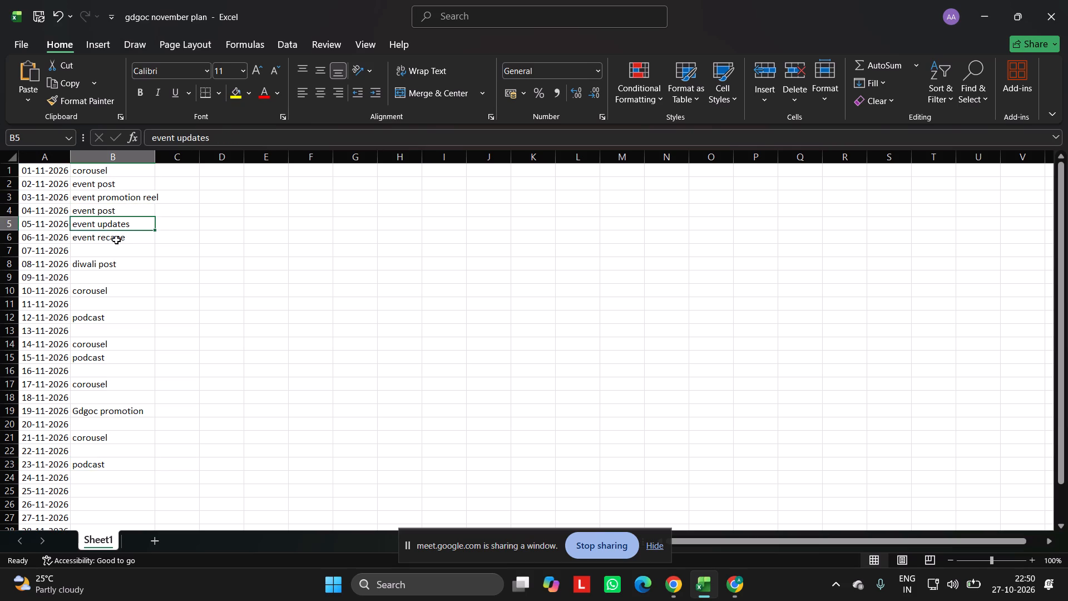
pyautogui.click(116, 240)
pyautogui.click(101, 272)
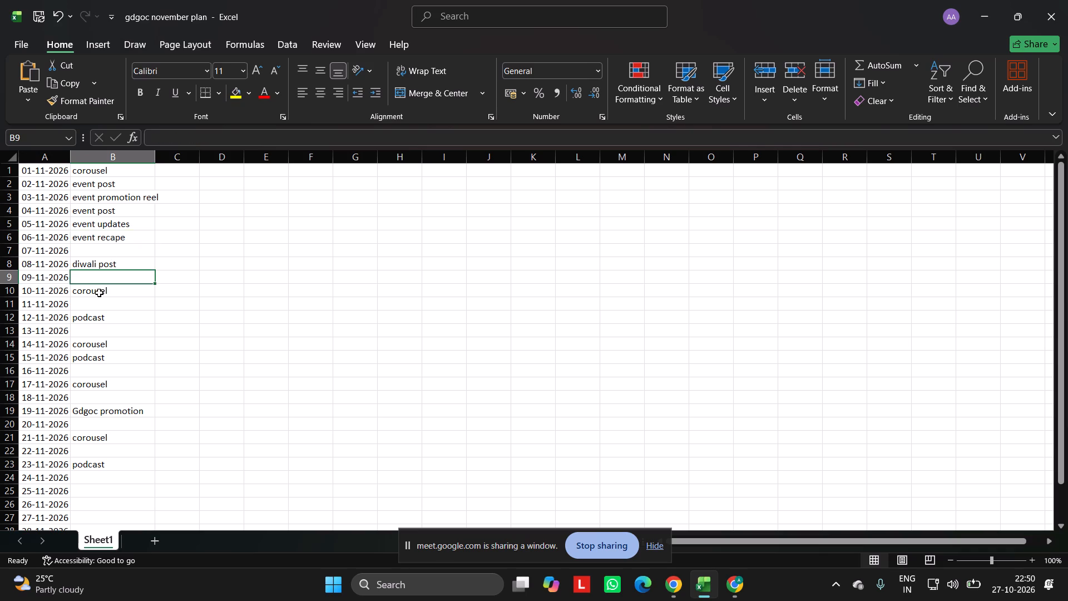
pyautogui.click(99, 293)
pyautogui.click(101, 326)
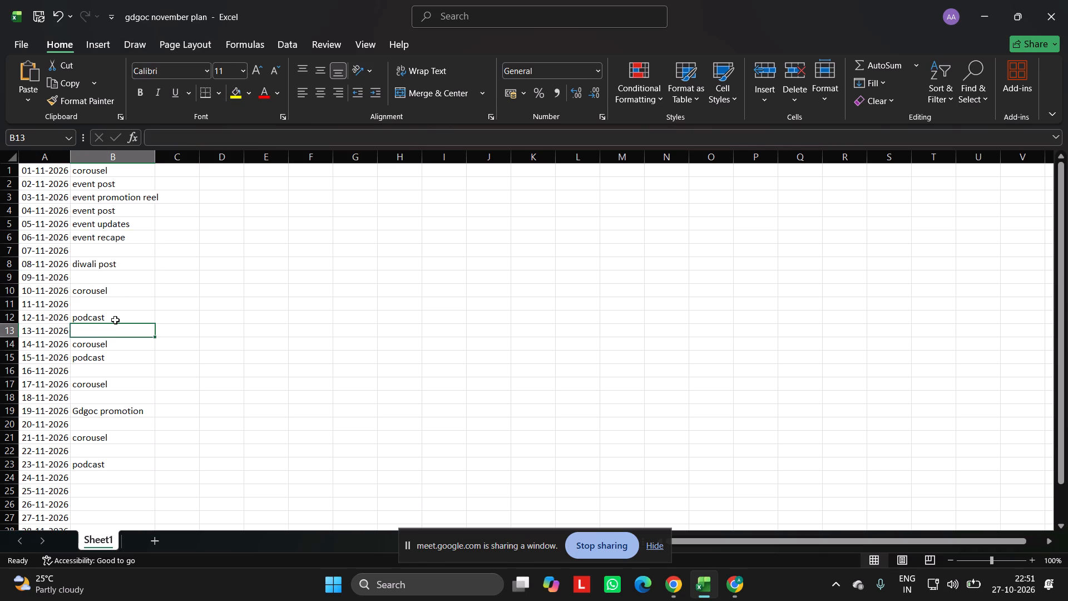
pyautogui.click(115, 320)
pyautogui.click(115, 342)
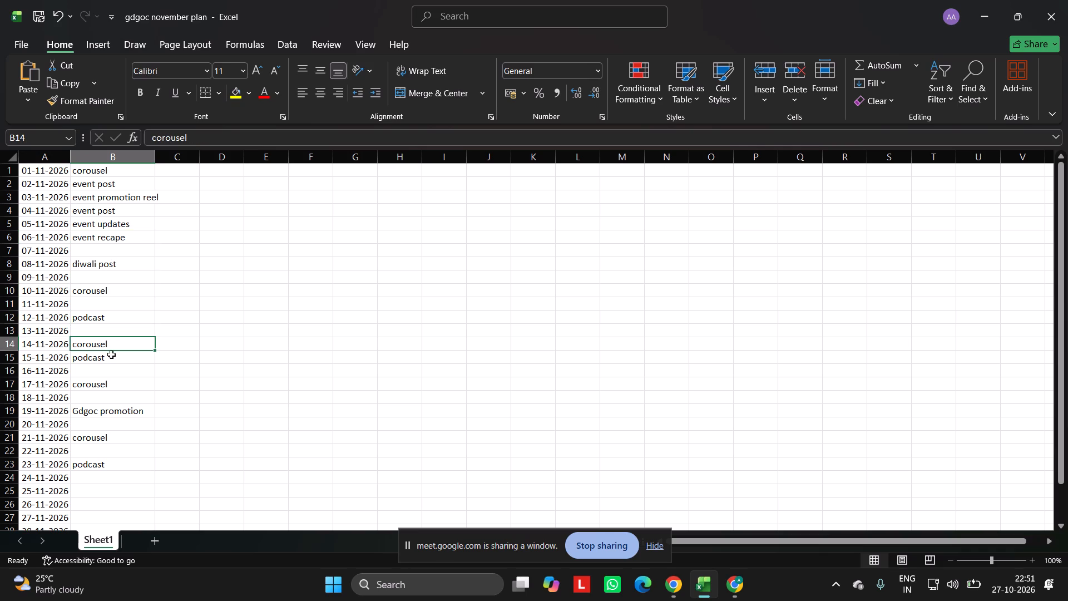
pyautogui.click(111, 354)
pyautogui.click(122, 383)
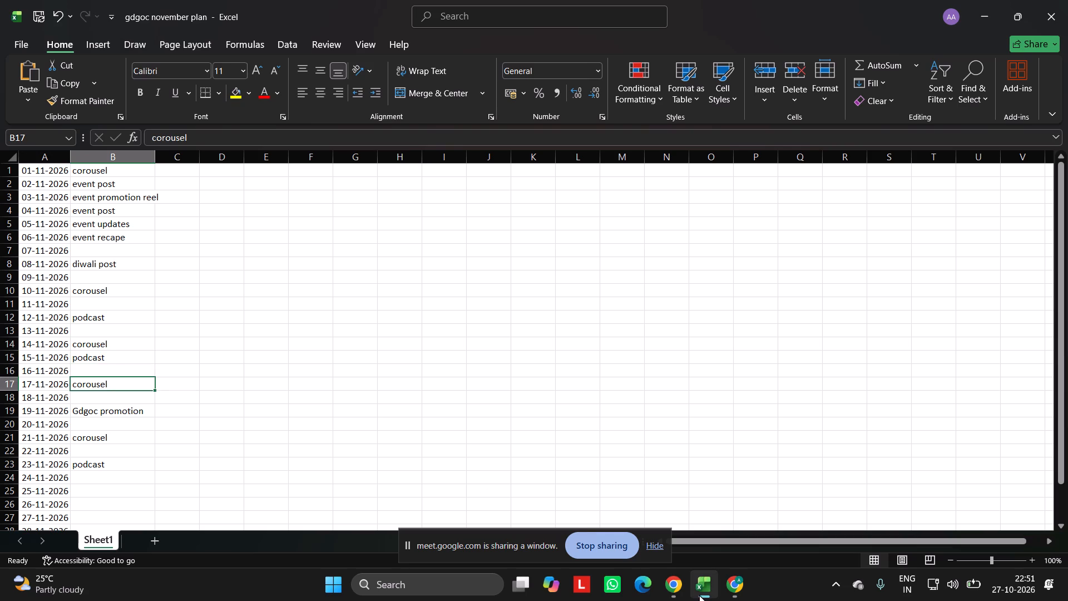
# Switch from the Excel calendar to the Google Meet call window in Chrome.
pyautogui.click(738, 589)
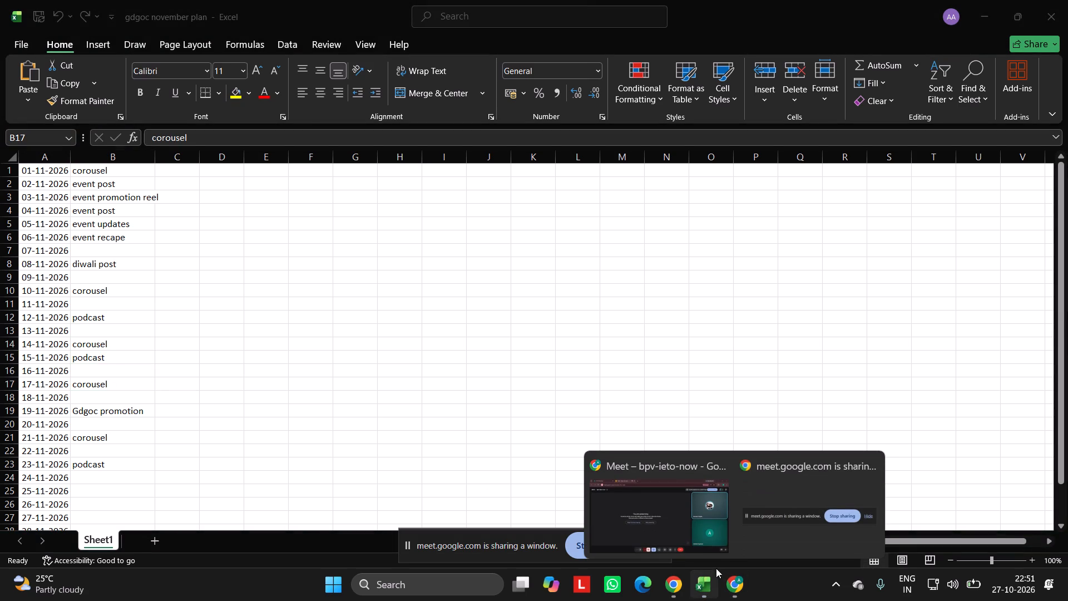